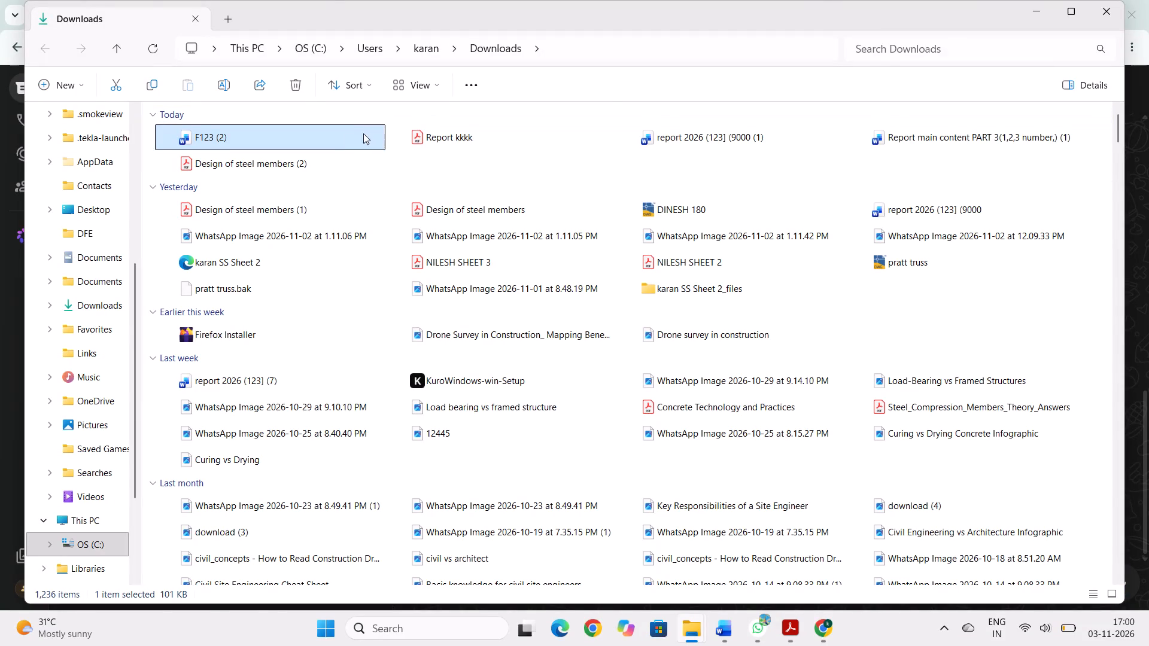
# Open the F123 (2) document from the Downloads folder in Word and enable editing.
pyautogui.doubleClick(344, 141)
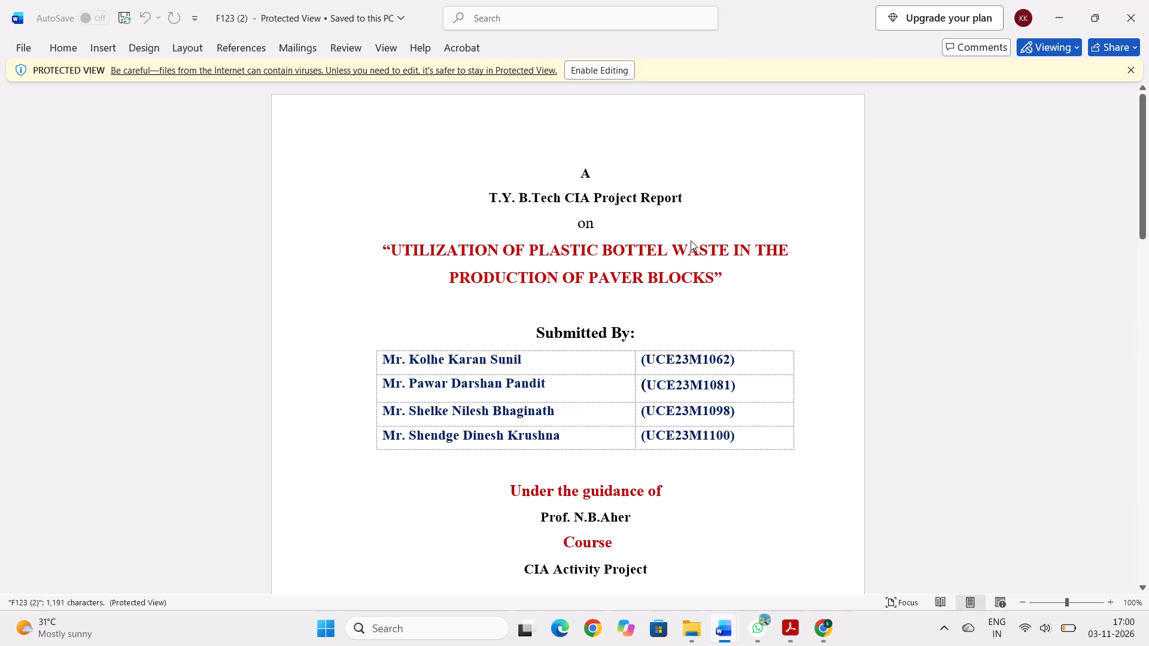
pyautogui.click(558, 264)
pyautogui.click(619, 68)
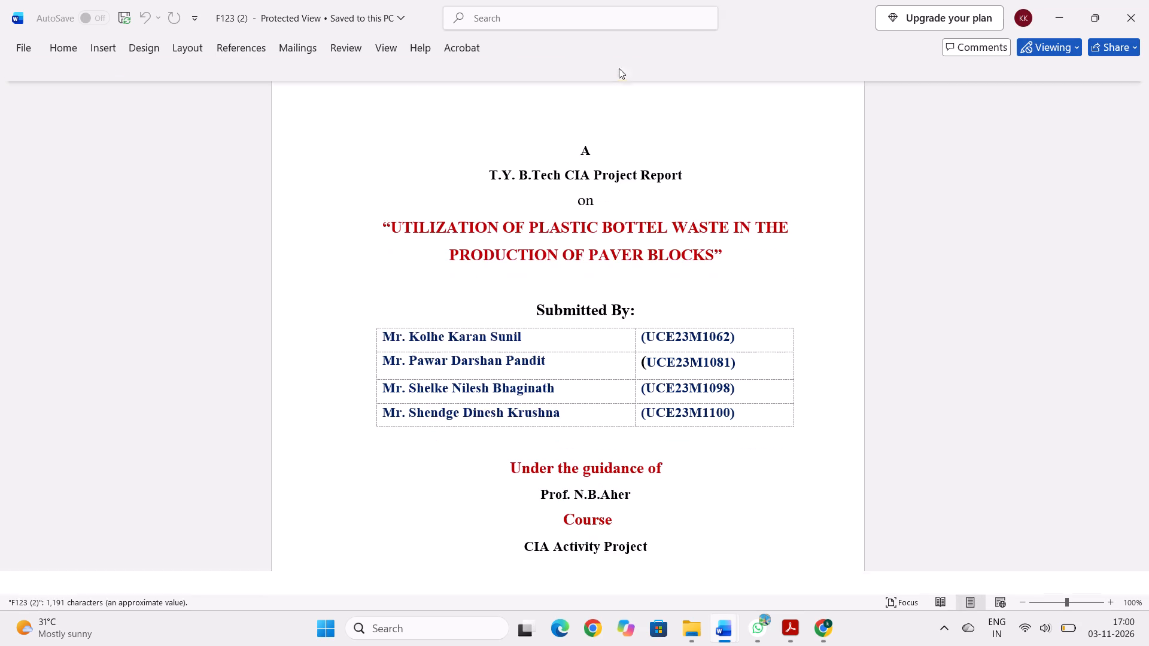
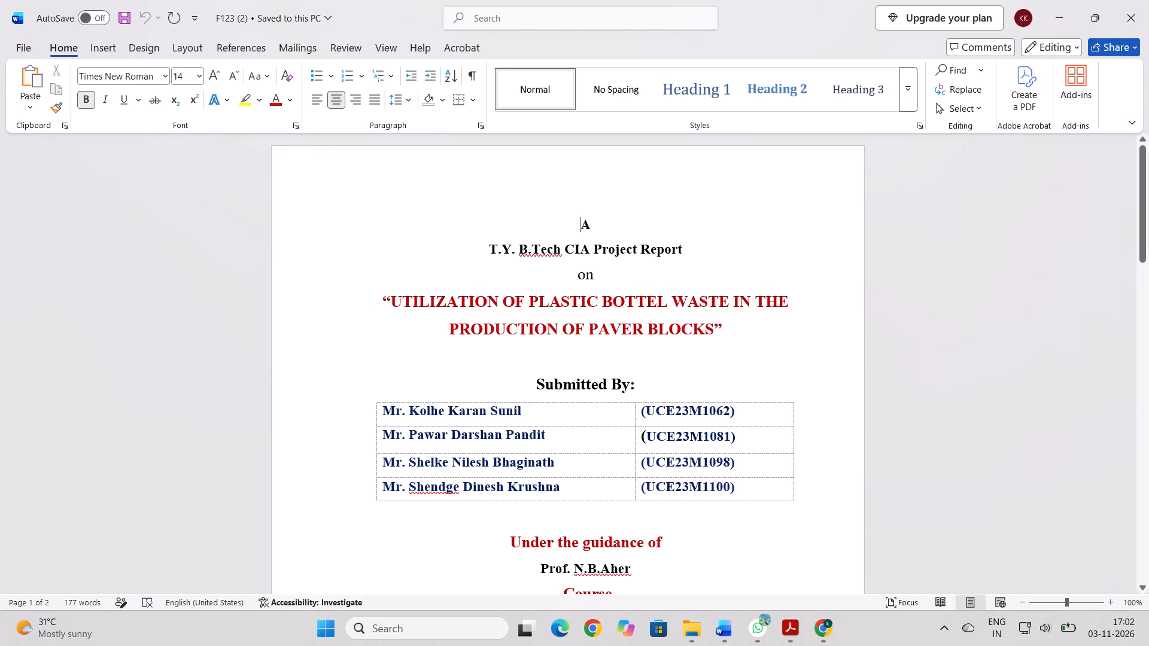
# Delete the red project title text on the cover page, keeping only its quotation marks.
pyautogui.click(671, 313)
pyautogui.click(743, 336)
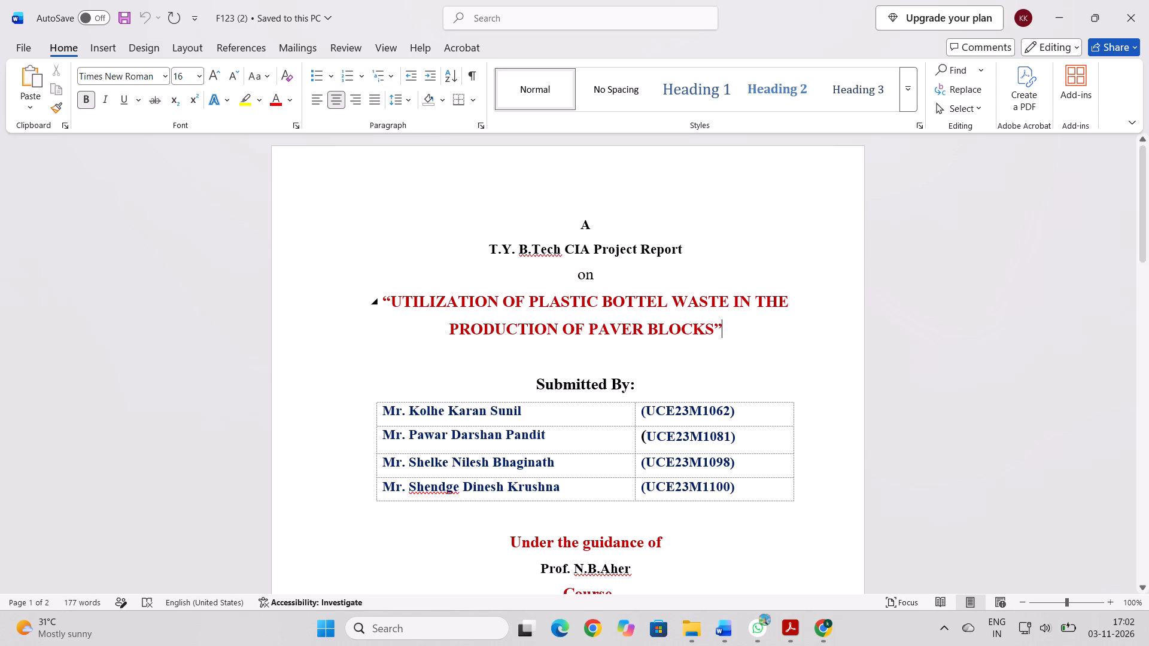
pyautogui.click(664, 311)
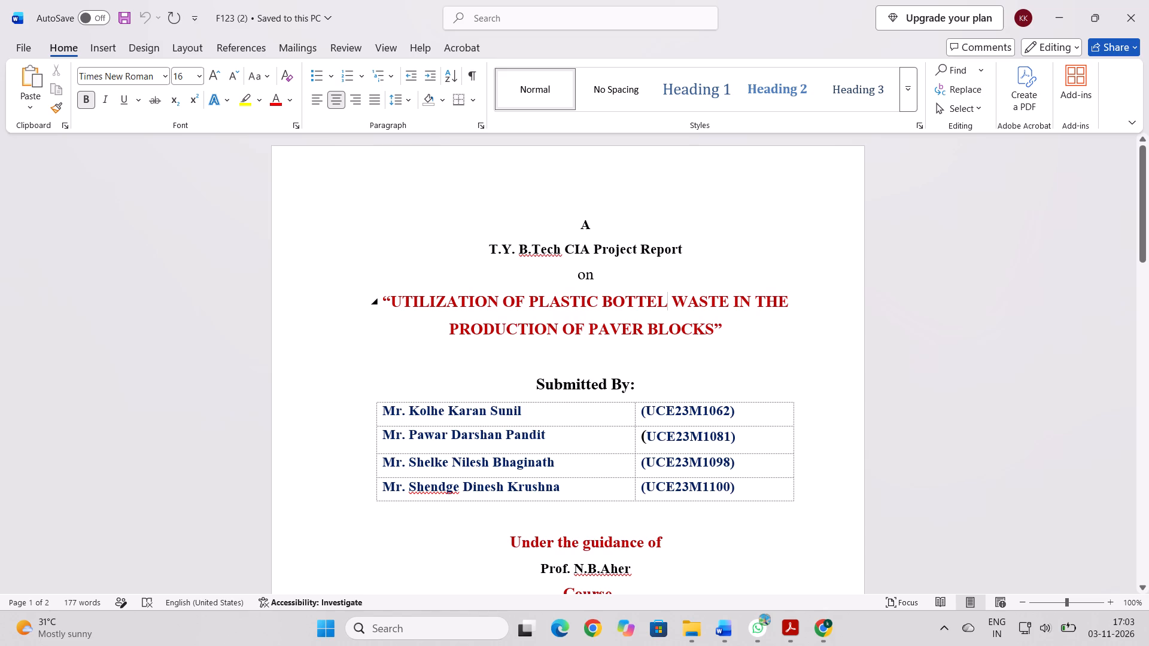
pyautogui.click(721, 332)
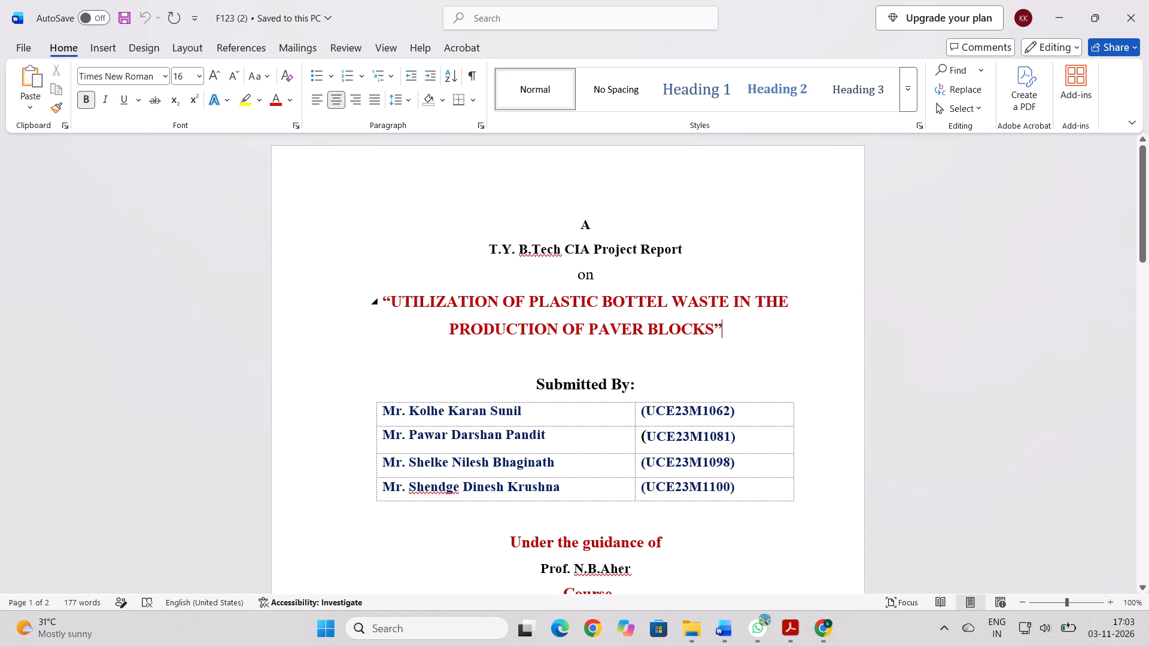
pyautogui.click(711, 333)
pyautogui.press('BackSpace')
pyautogui.press('BackSpace')
pyautogui.press('BackSpace')
pyautogui.press('BackSpace')
pyautogui.press('BackSpace')
pyautogui.press('BackSpace')
pyautogui.press('BackSpace')
pyautogui.press('BackSpace')
pyautogui.press('BackSpace')
pyautogui.press('BackSpace')
pyautogui.press('BackSpace')
pyautogui.press('BackSpace')
pyautogui.press('BackSpace')
pyautogui.press('BackSpace')
pyautogui.press('BackSpace')
pyautogui.press('BackSpace')
pyautogui.press('BackSpace')
pyautogui.press('BackSpace')
pyautogui.press('BackSpace')
pyautogui.press('BackSpace')
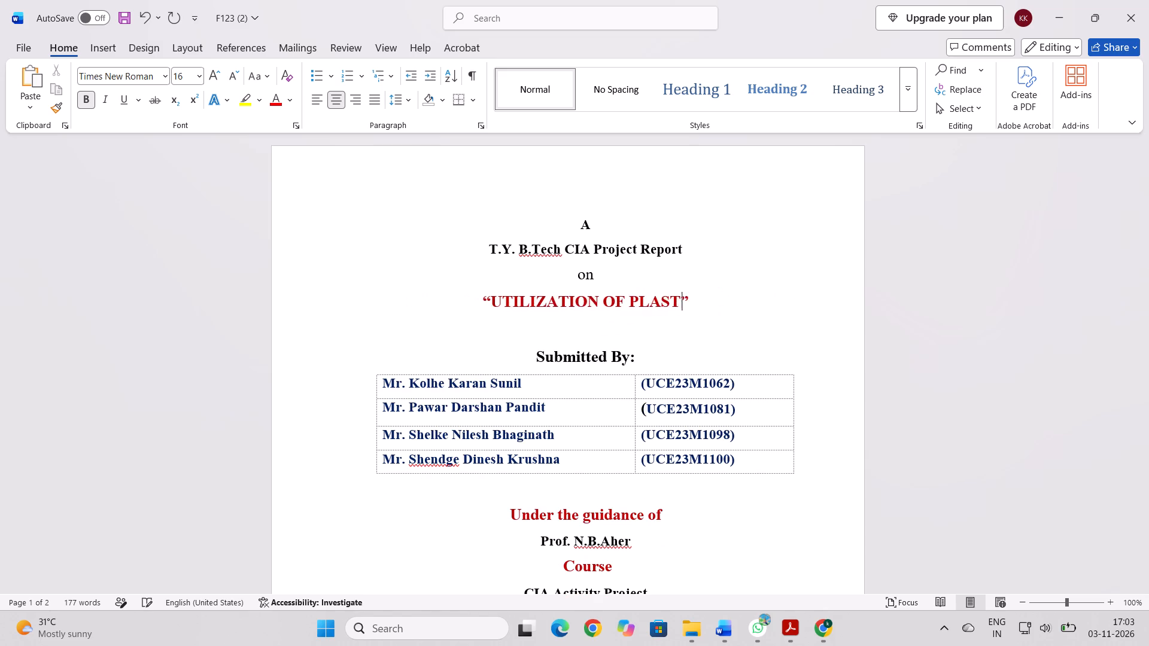
pyautogui.press('BackSpace')
pyautogui.press('BackSpace')
pyautogui.press('BackSpace')
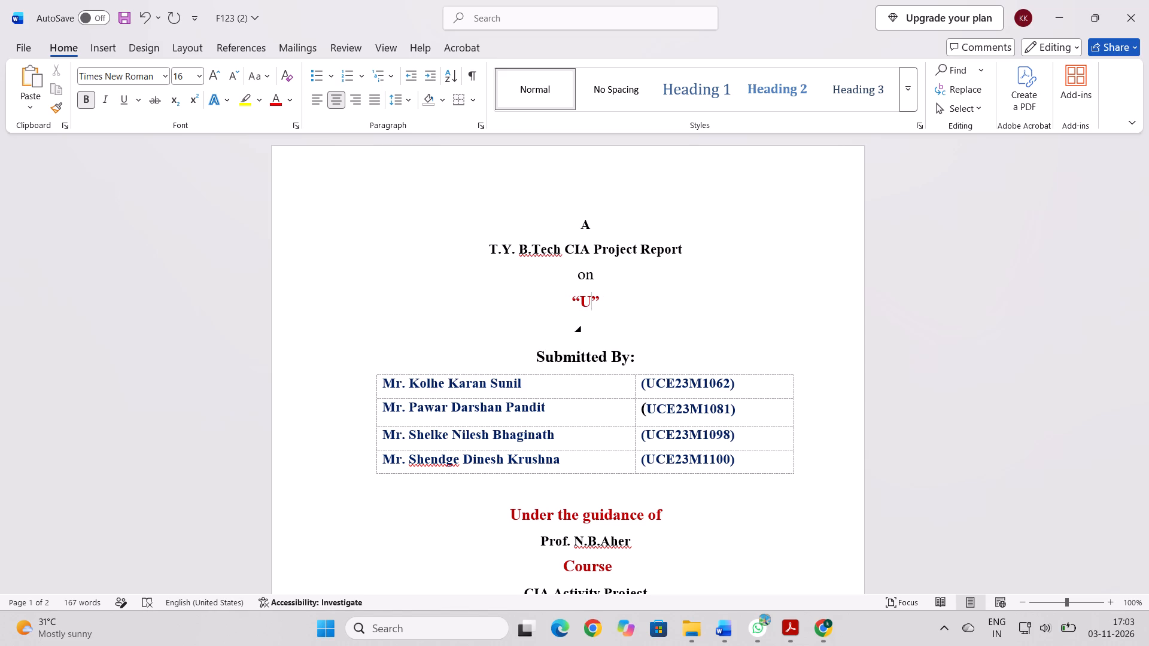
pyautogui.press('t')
pyautogui.press('BackSpace')
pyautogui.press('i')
pyautogui.press('BackSpace')
pyautogui.press('BackSpace')
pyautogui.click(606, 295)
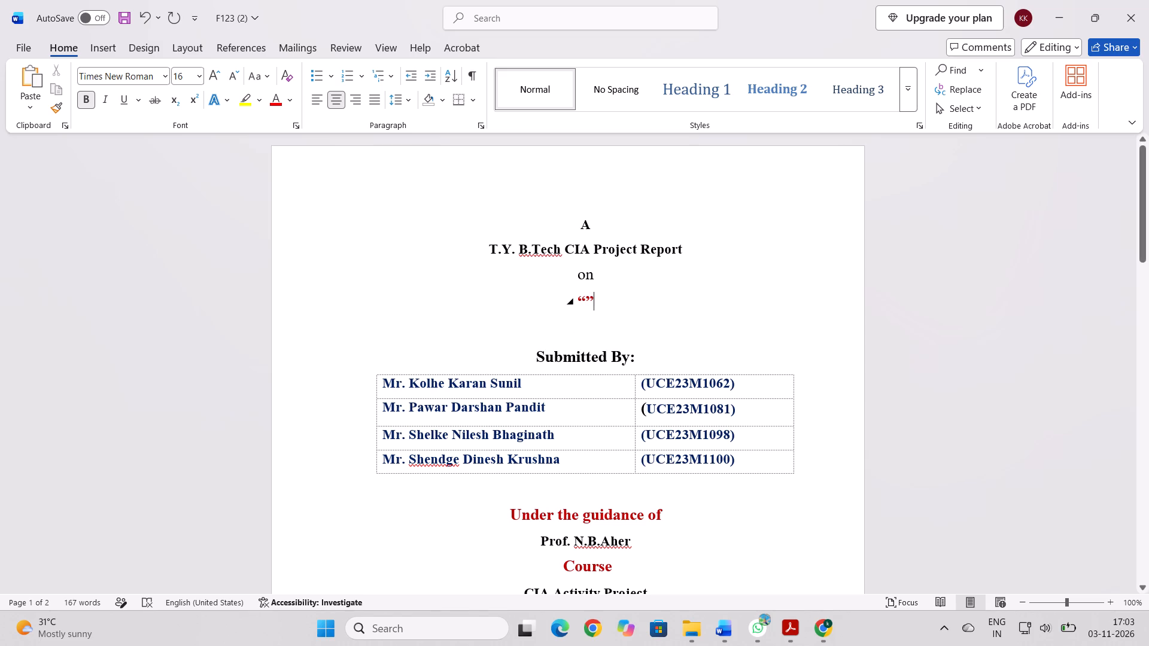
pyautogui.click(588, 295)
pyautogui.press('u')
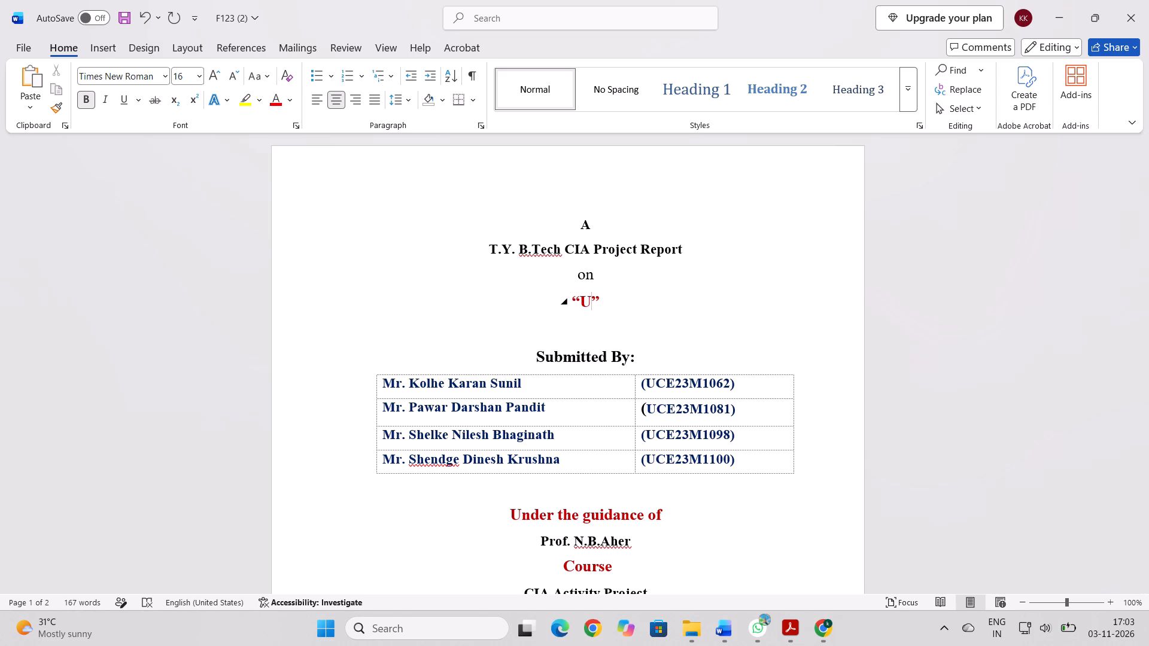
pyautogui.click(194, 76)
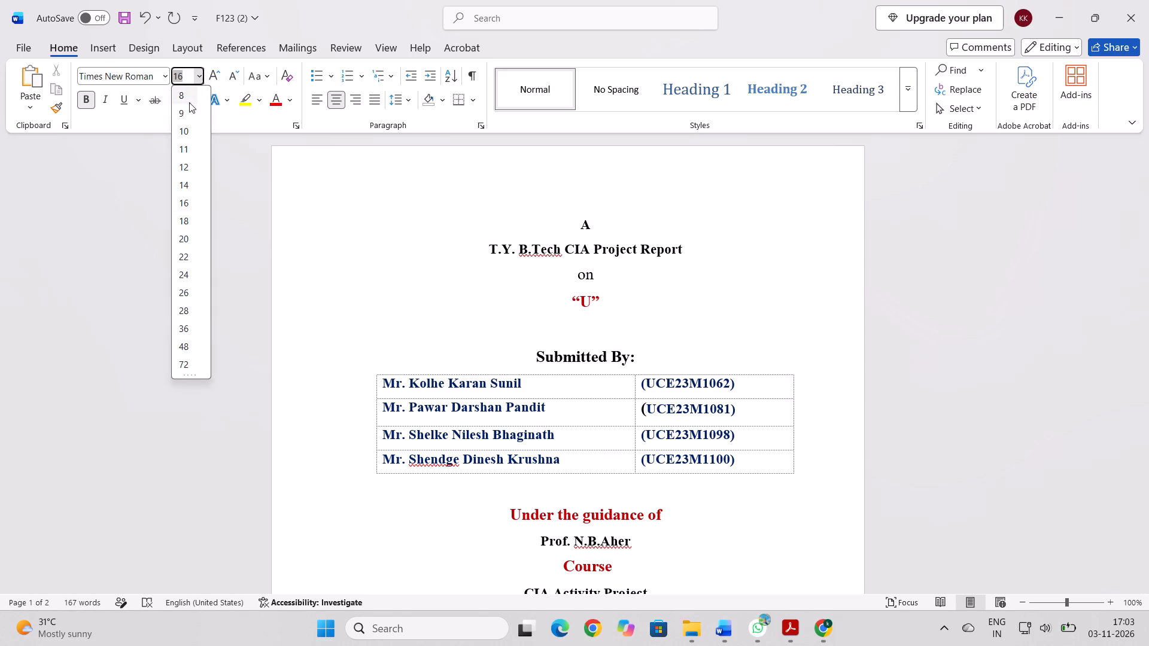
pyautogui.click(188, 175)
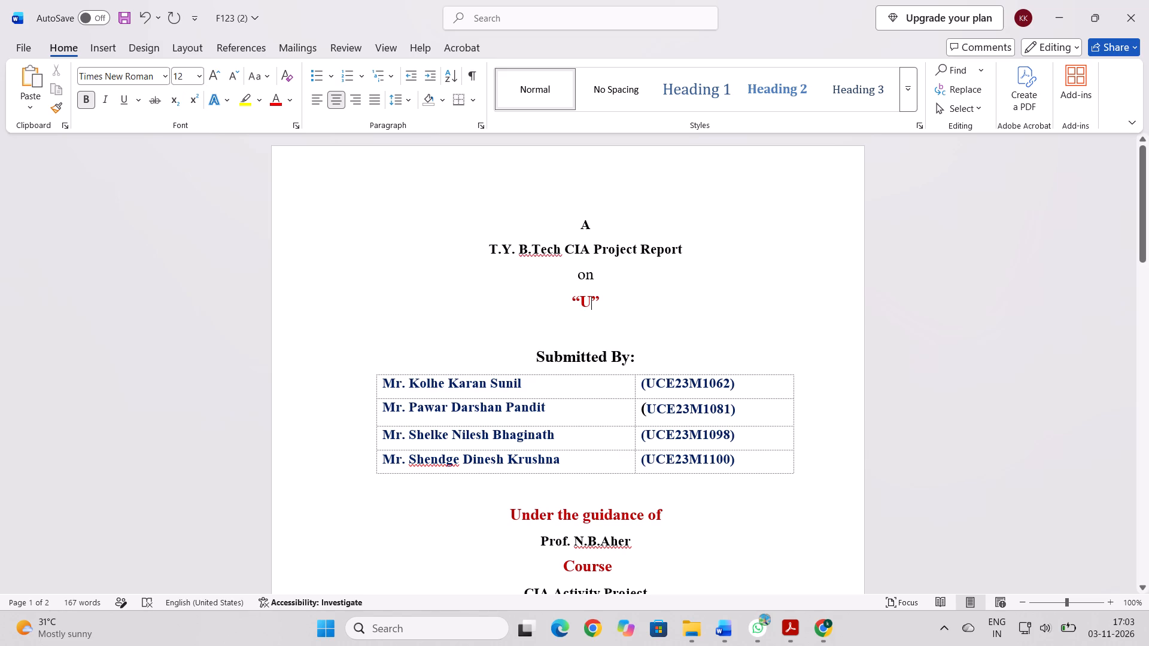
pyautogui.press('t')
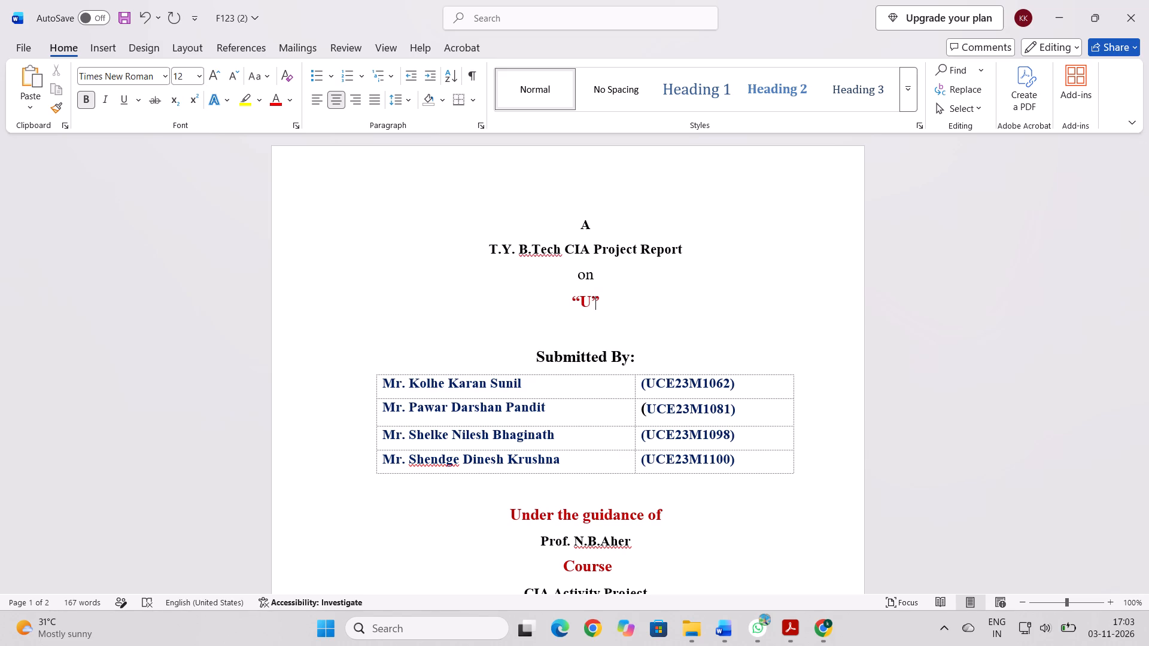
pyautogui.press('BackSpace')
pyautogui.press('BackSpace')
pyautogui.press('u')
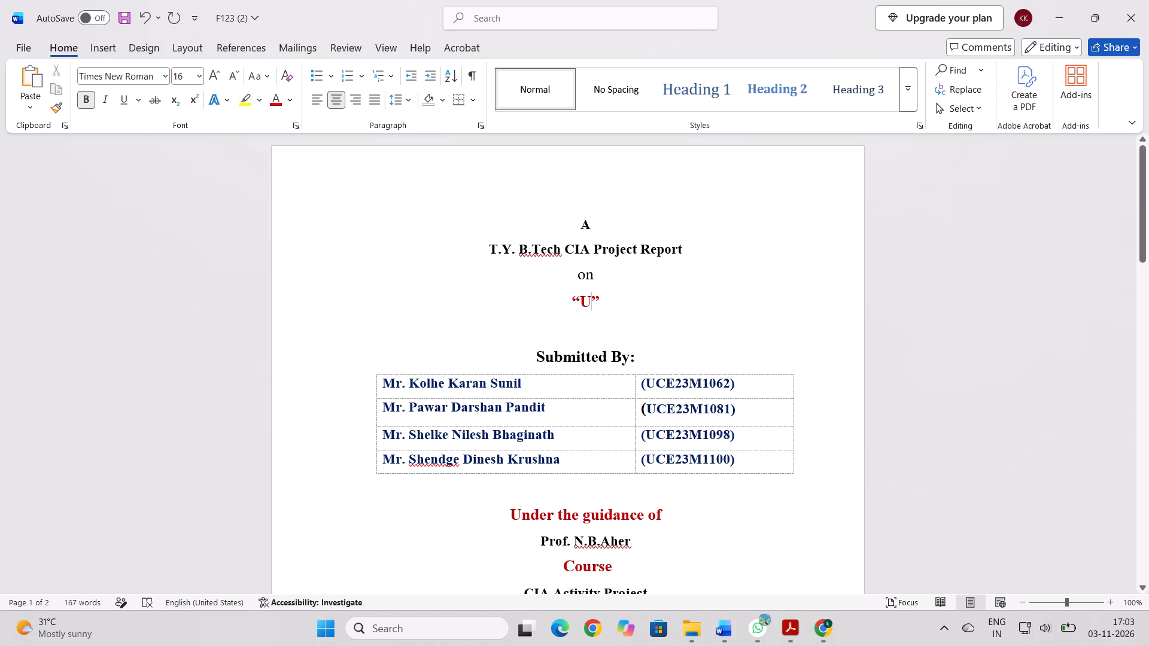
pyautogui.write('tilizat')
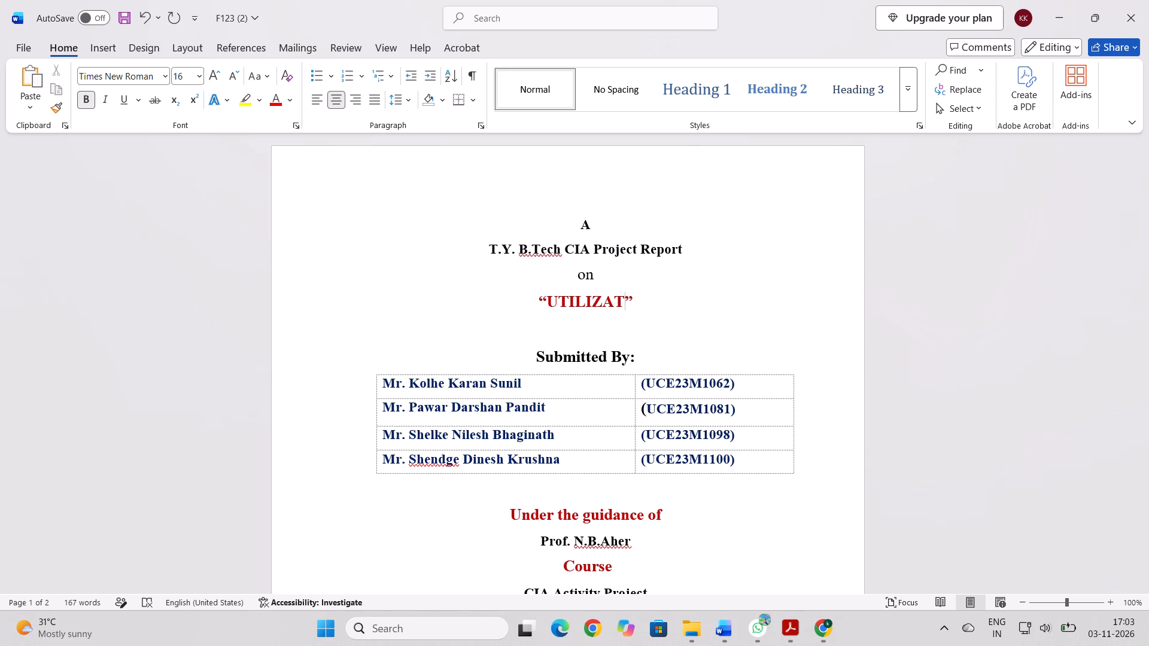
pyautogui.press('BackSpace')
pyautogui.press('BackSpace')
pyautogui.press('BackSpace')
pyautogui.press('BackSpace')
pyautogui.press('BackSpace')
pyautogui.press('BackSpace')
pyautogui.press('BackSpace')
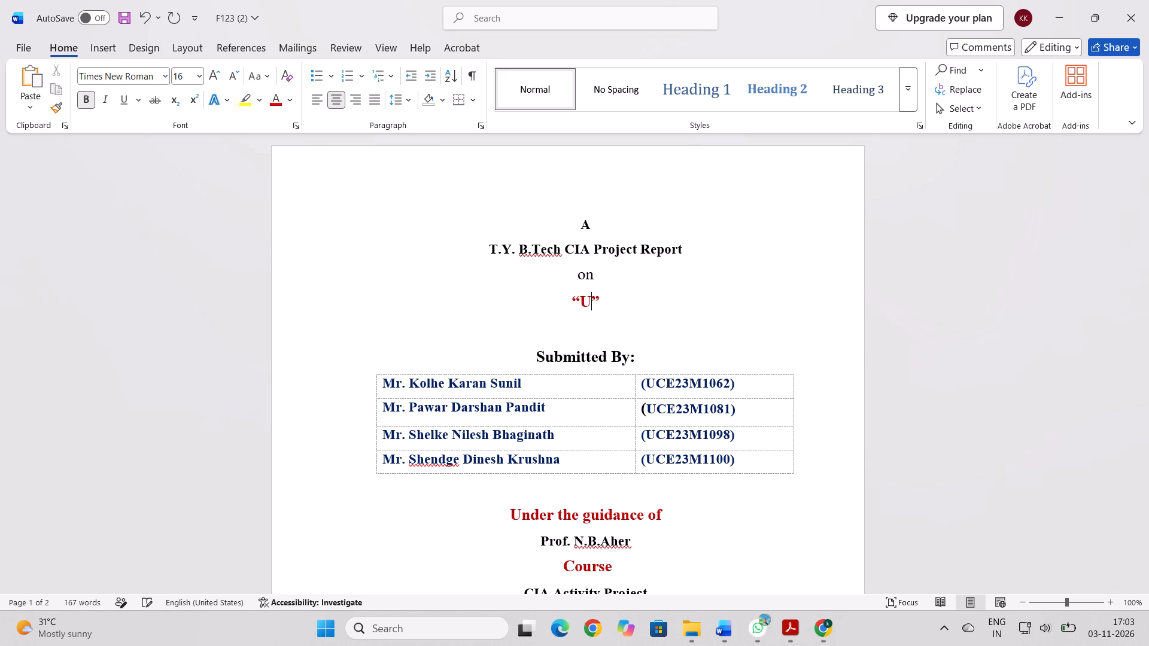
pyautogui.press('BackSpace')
# Retype the title between the quotation marks at 12 pt as "UTILIZATION OF PLASTIC BOTTLE WASTE IN THE PRODUCTION OF PAVER BLOCKS".
pyautogui.click(190, 74)
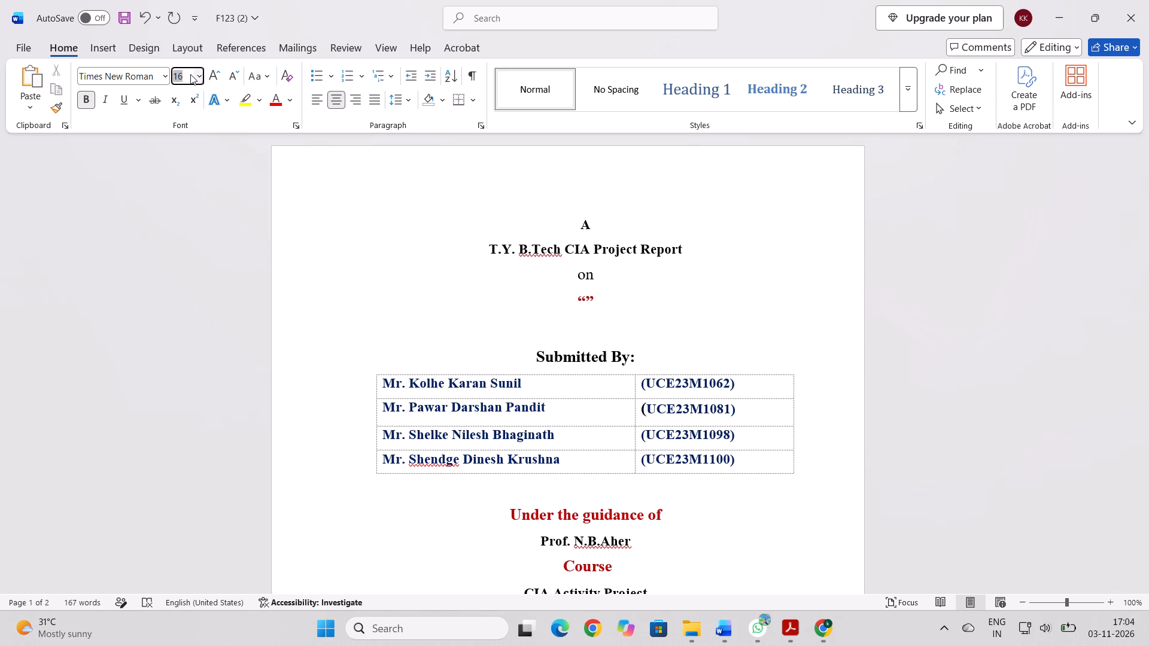
pyautogui.click(199, 76)
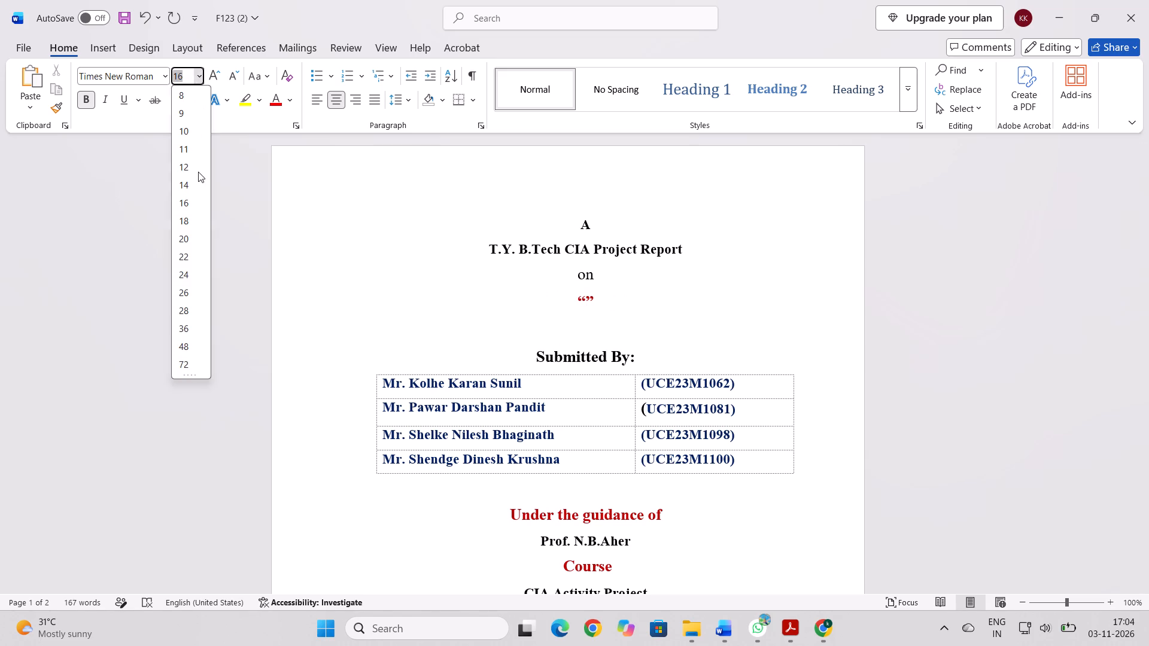
pyautogui.click(194, 173)
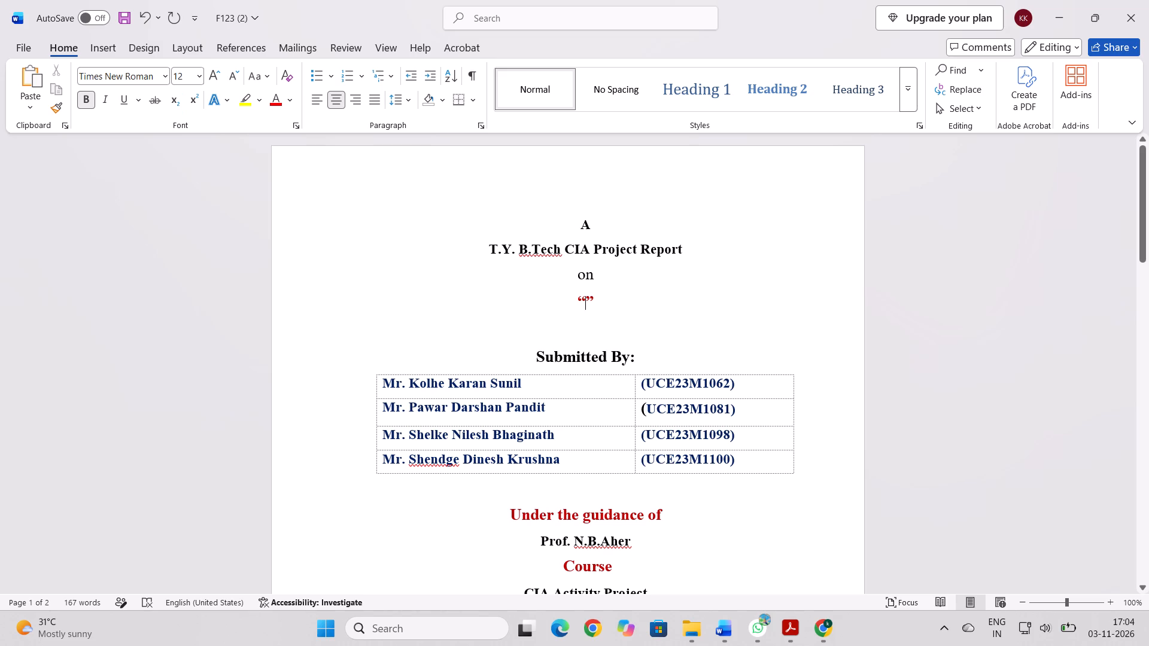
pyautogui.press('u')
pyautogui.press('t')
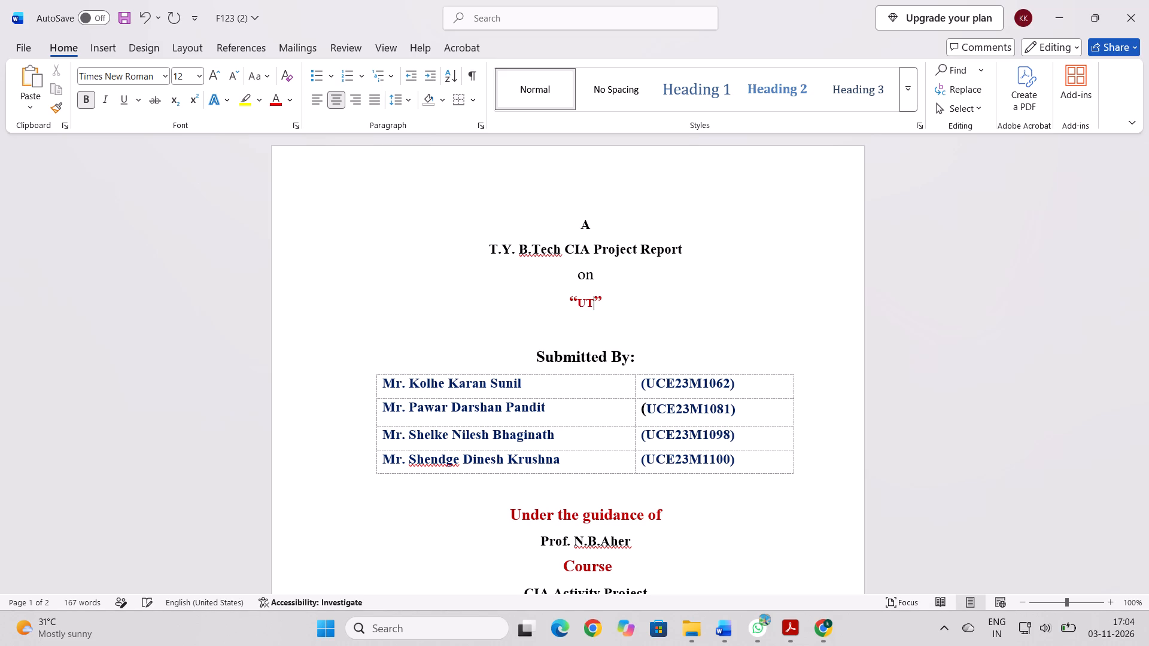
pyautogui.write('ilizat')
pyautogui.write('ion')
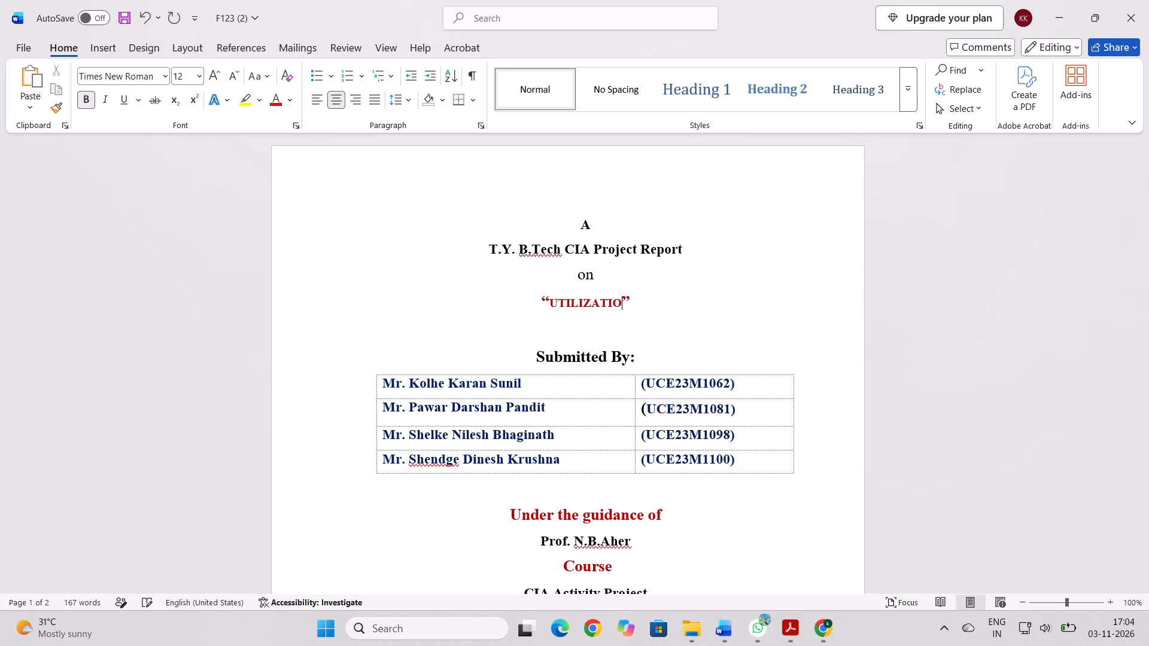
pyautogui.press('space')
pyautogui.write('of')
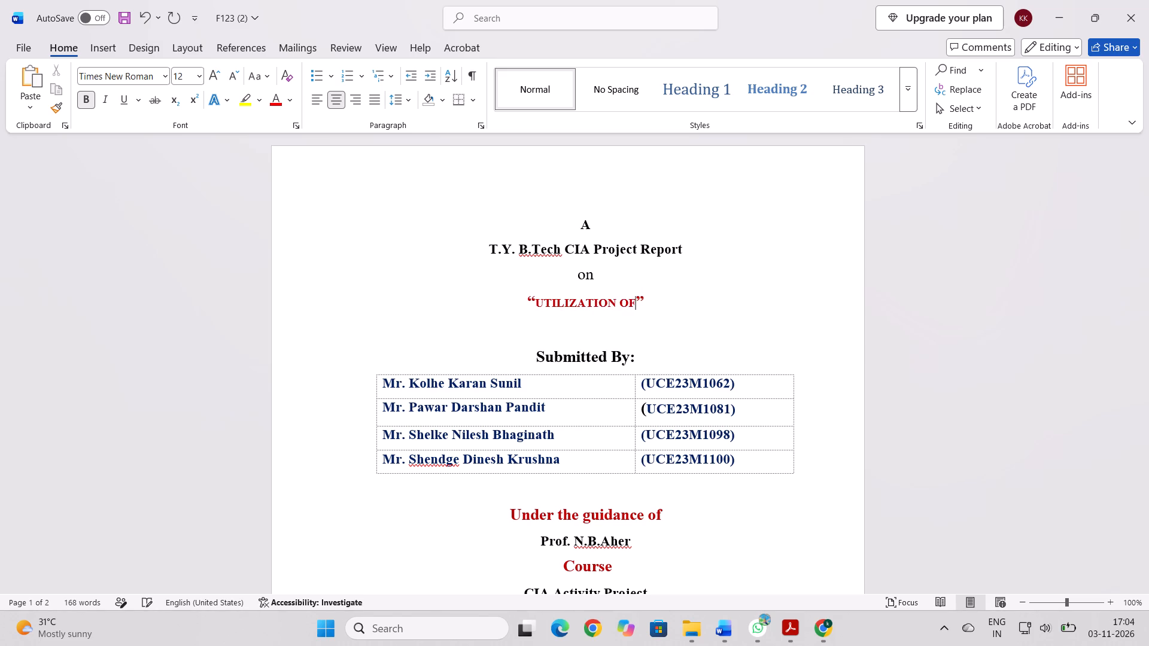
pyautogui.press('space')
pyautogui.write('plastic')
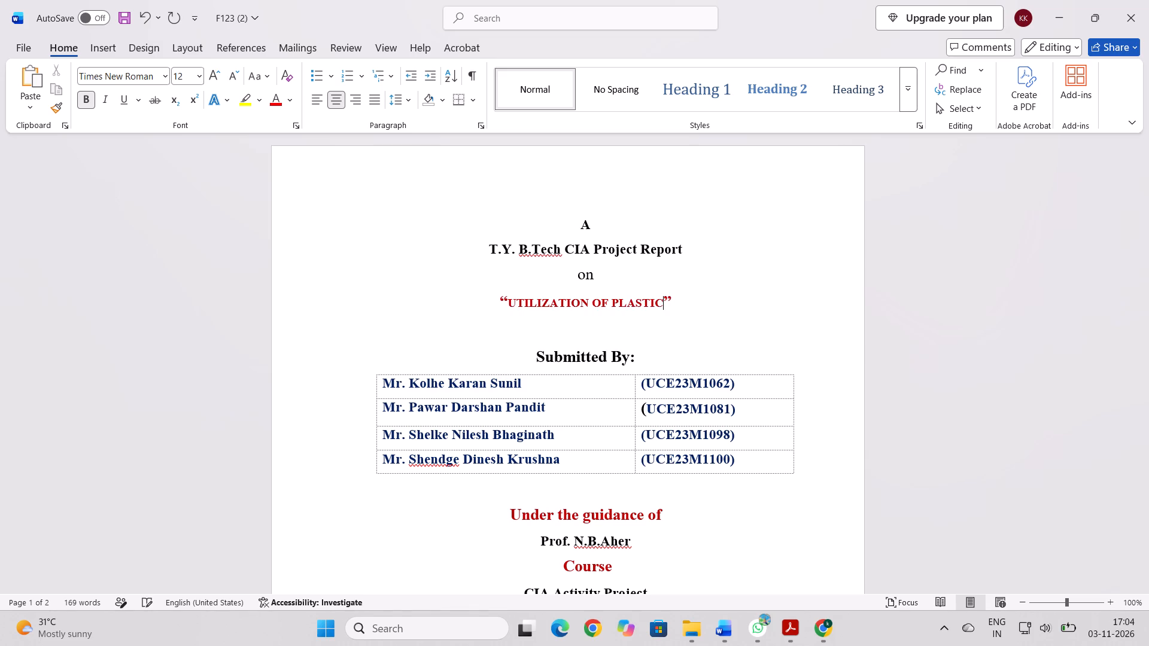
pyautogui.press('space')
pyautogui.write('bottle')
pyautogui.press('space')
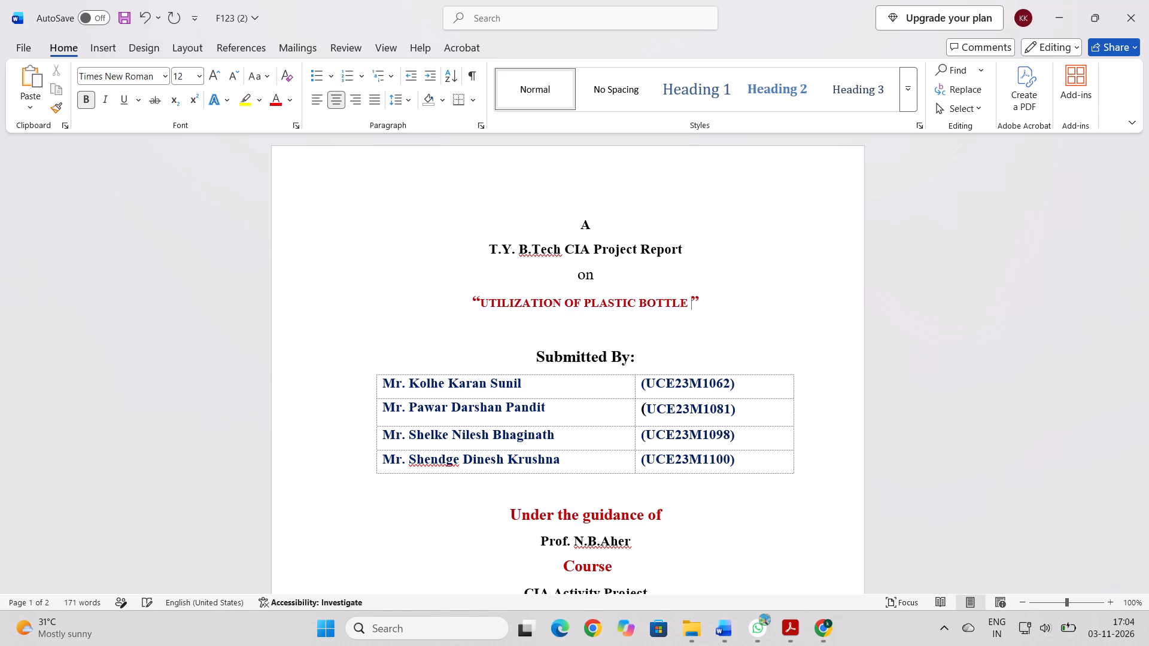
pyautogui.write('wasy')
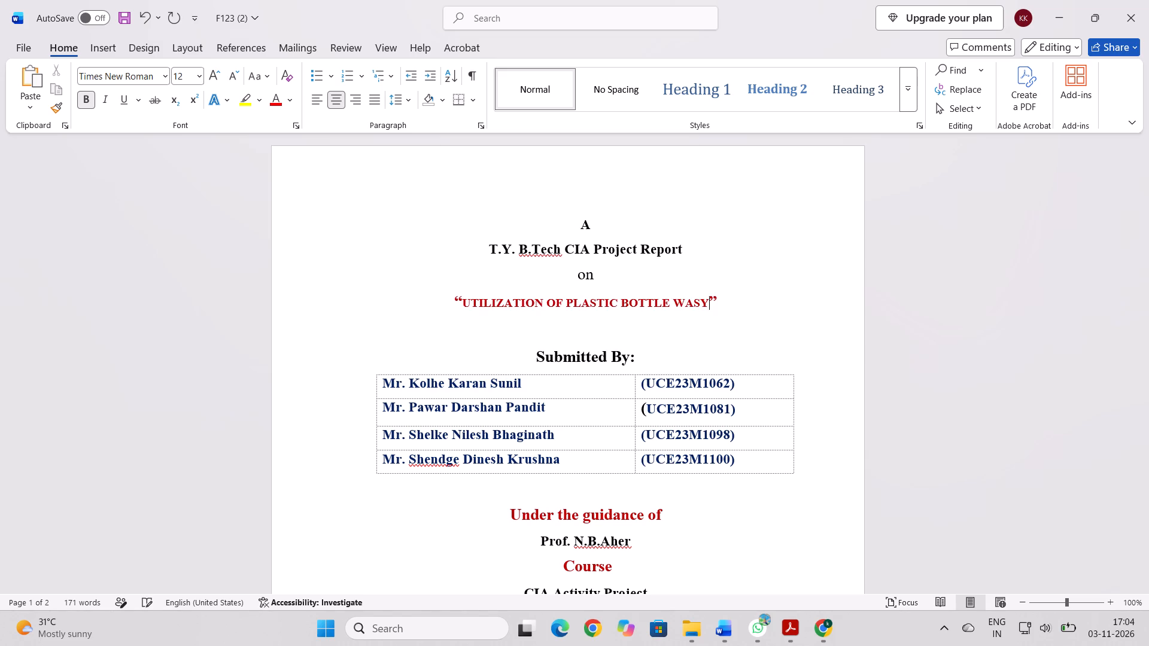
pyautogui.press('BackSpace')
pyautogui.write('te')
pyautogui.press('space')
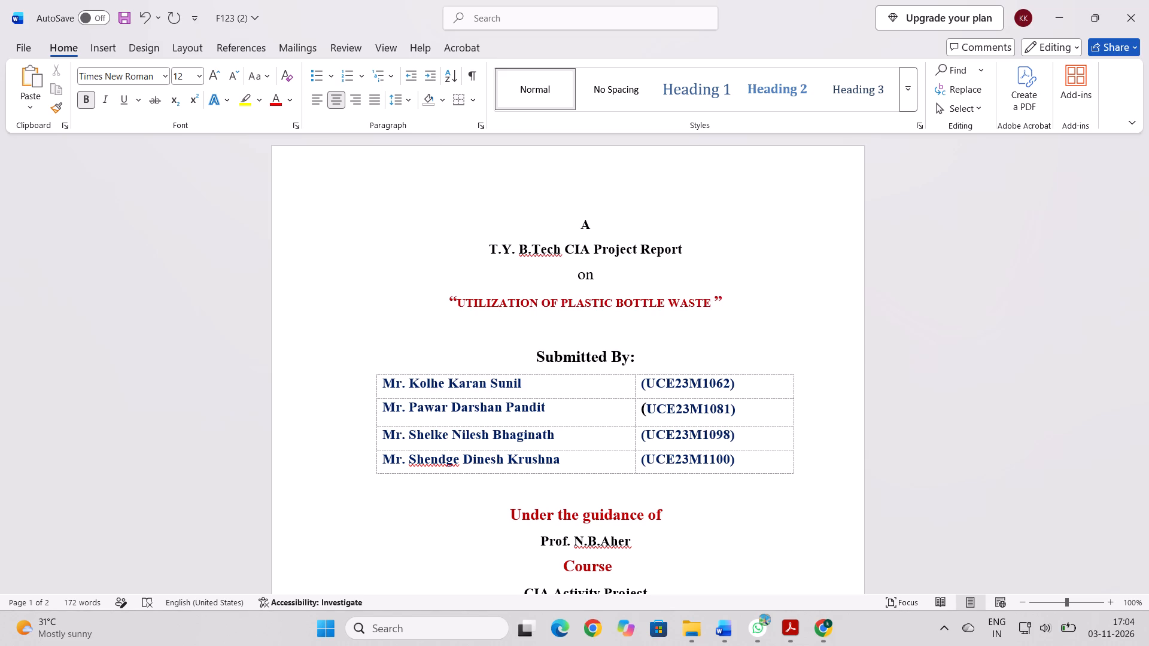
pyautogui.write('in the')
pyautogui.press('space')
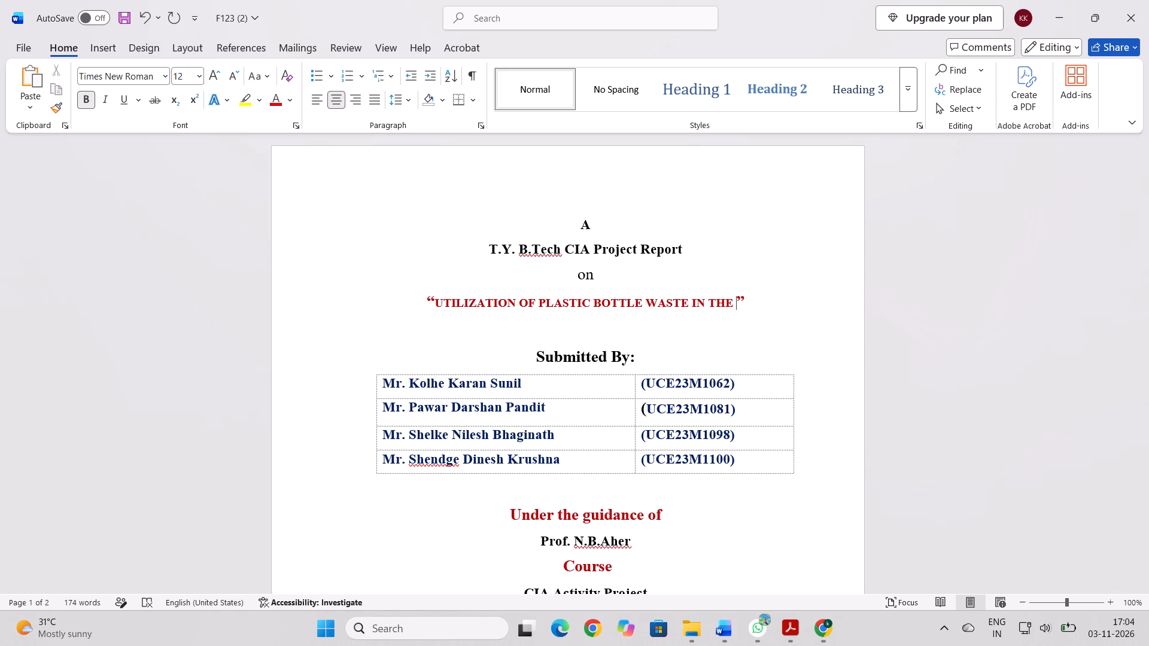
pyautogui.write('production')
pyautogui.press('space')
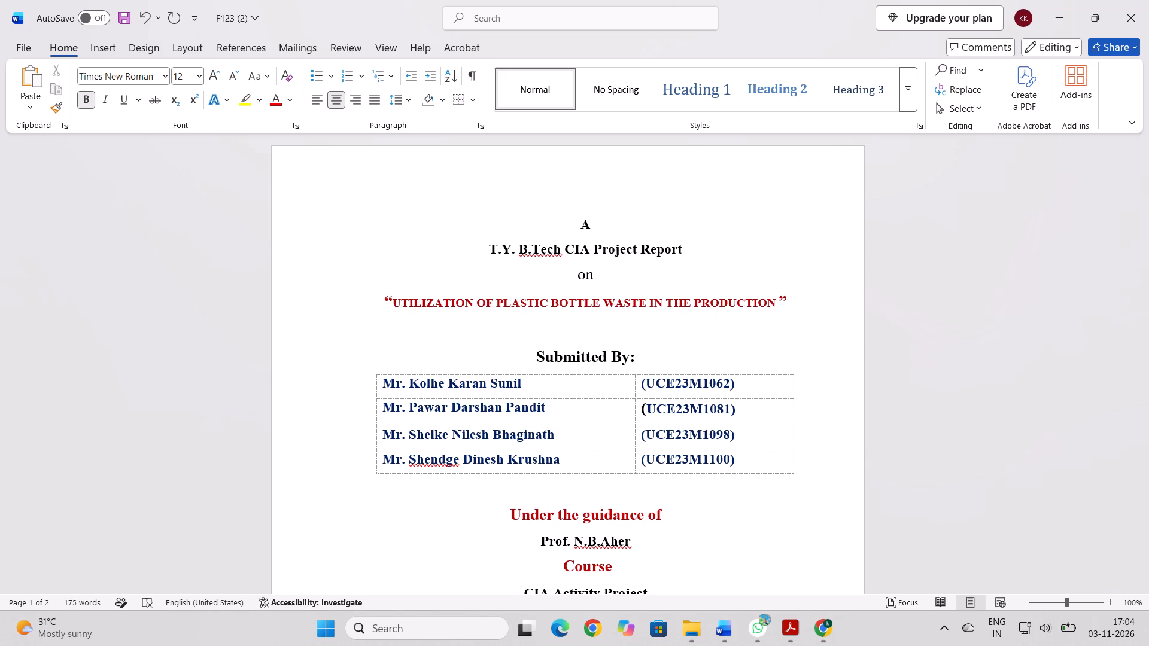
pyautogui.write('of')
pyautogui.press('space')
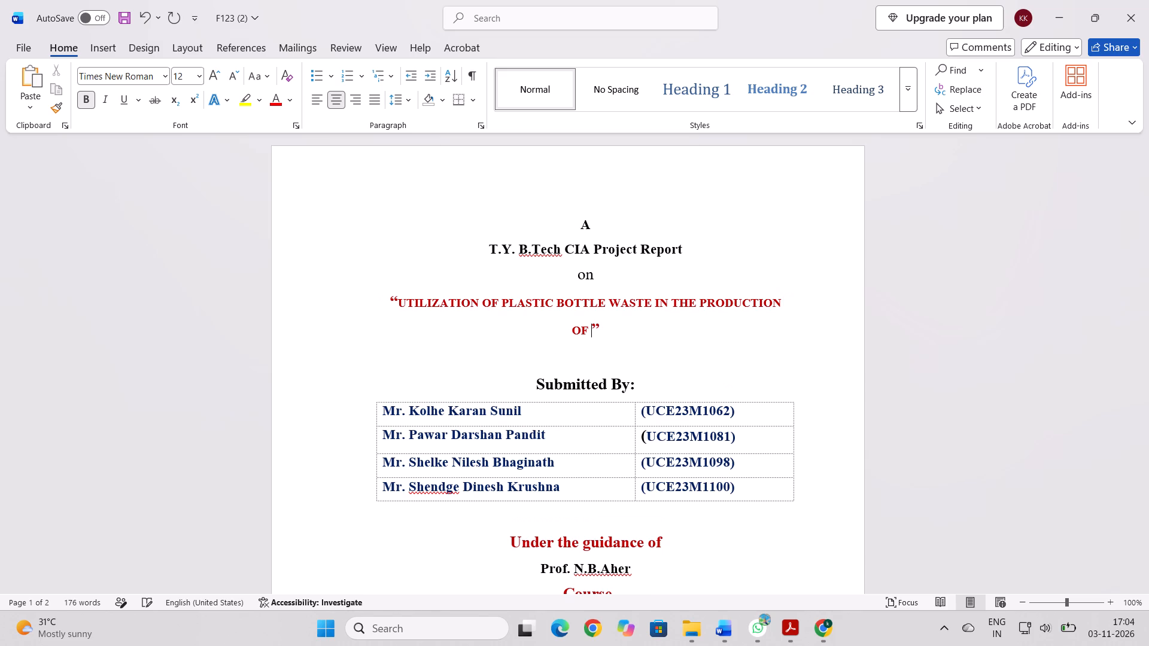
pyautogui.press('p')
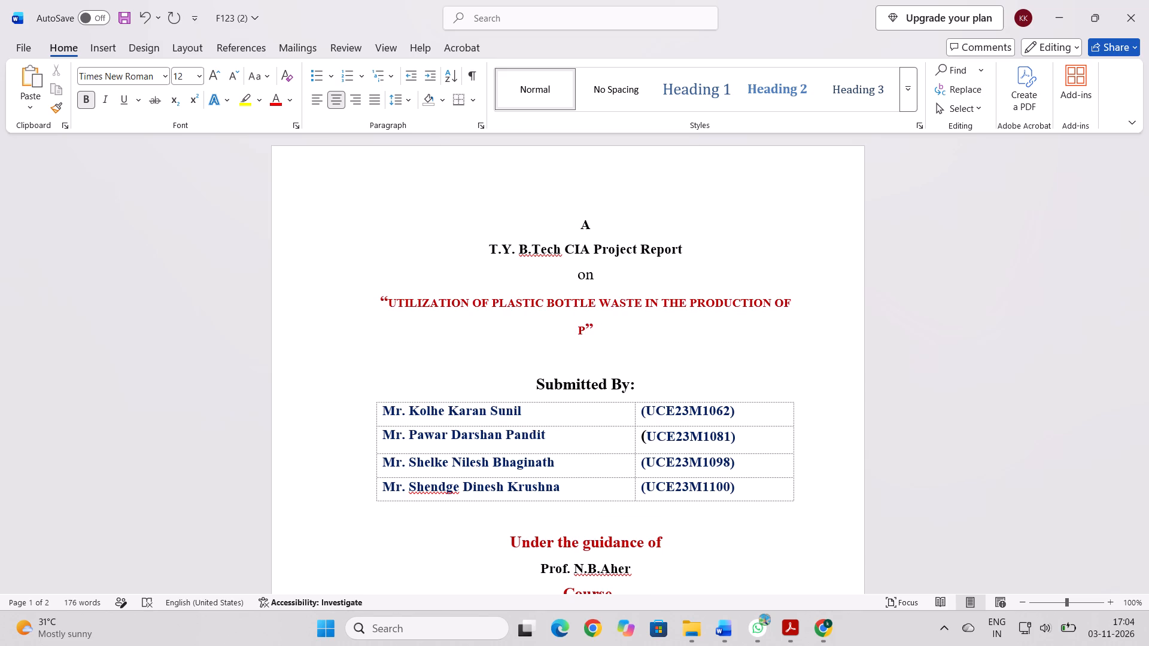
# Finish typing the last words of the red cover-page title so that it ends with "PAVER BLOCKS" before the closing quotation mark.
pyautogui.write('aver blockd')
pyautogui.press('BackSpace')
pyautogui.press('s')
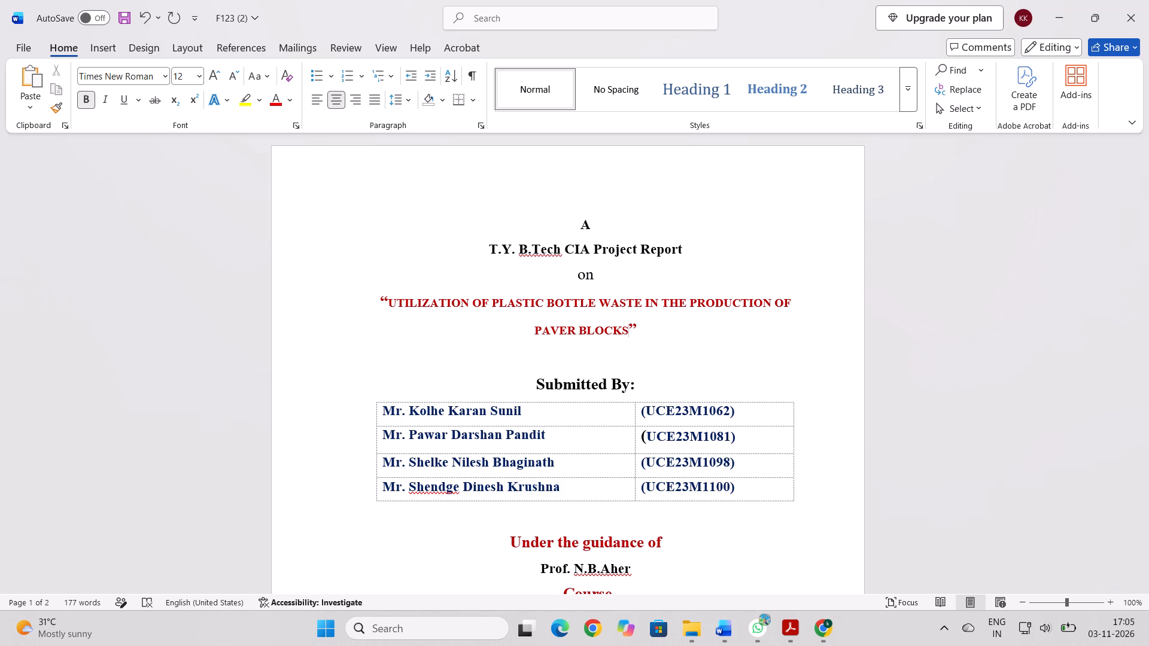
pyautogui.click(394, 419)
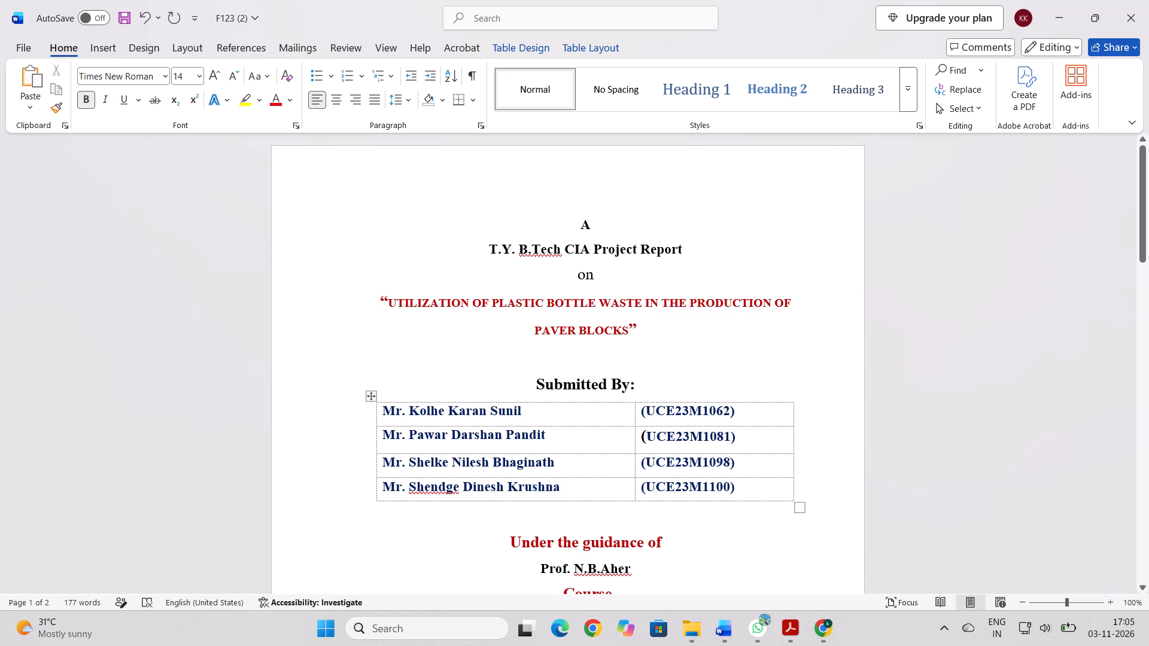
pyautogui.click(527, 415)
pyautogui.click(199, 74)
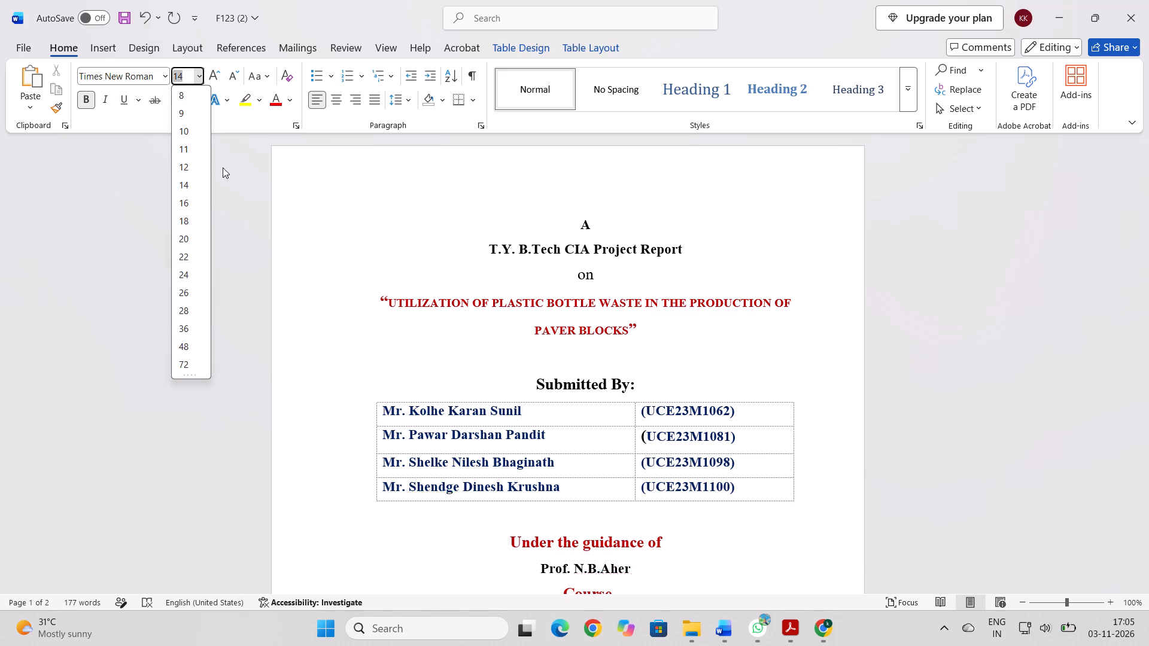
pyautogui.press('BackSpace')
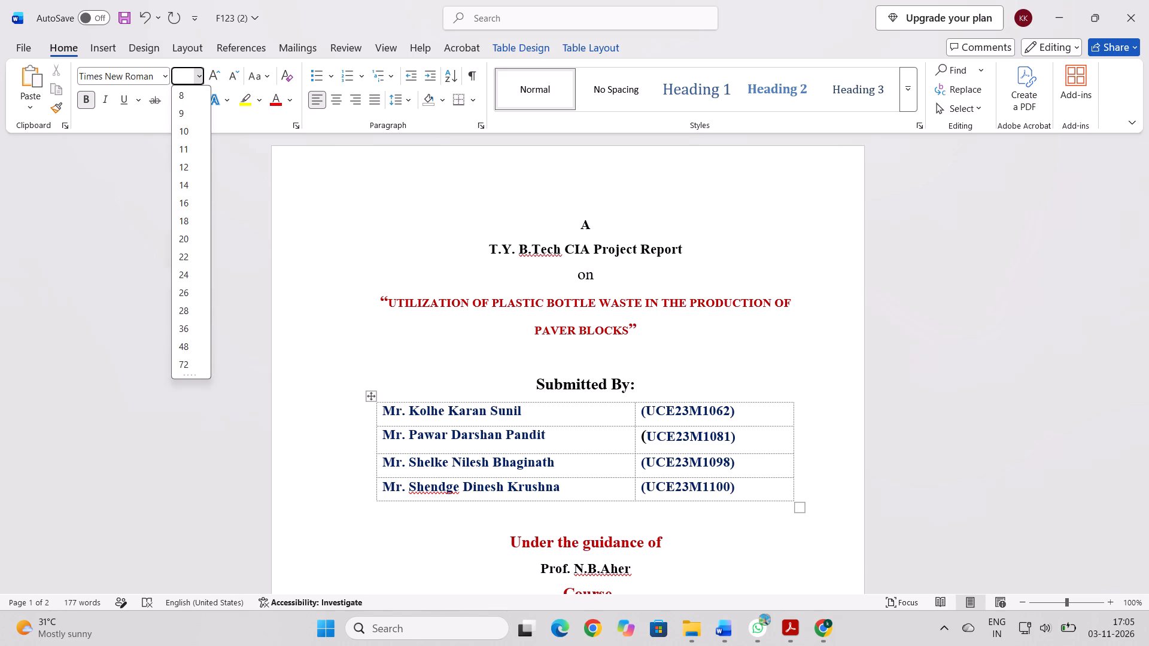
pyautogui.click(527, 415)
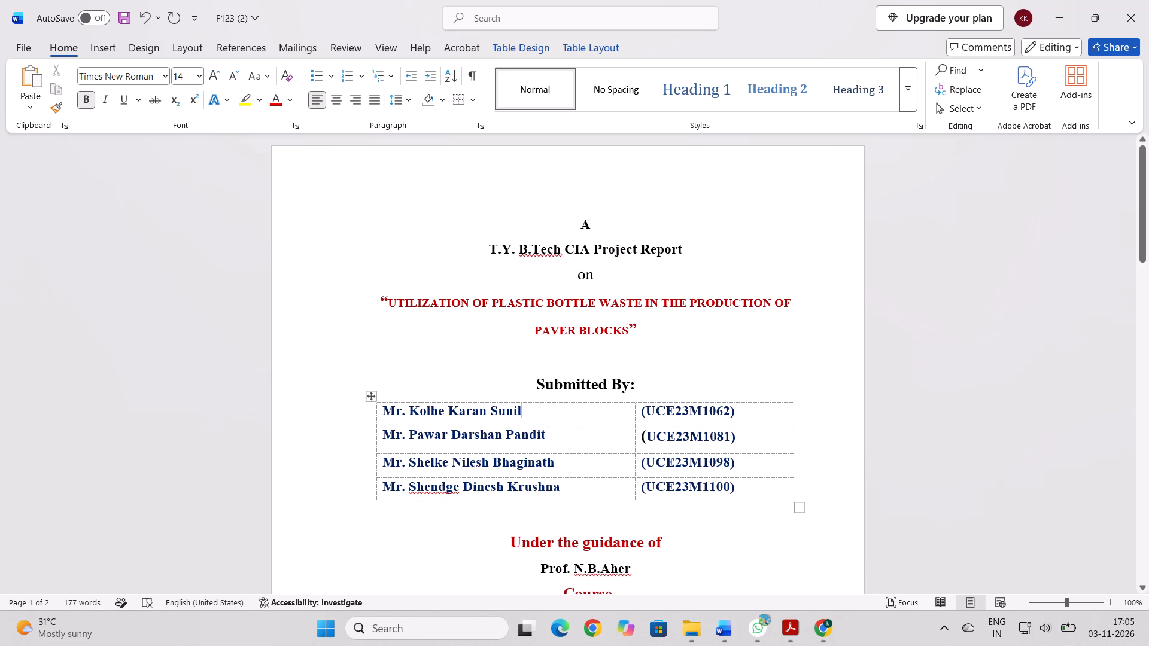
# Delete the student's name from the first row of the Submitted By table.
pyautogui.press('BackSpace')
pyautogui.press('BackSpace')
pyautogui.press('BackSpace')
pyautogui.press('BackSpace')
pyautogui.press('BackSpace')
pyautogui.press('BackSpace')
pyautogui.press('BackSpace')
pyautogui.press('BackSpace')
pyautogui.press('BackSpace')
pyautogui.press('BackSpace')
pyautogui.press('BackSpace')
pyautogui.press('BackSpace')
pyautogui.press('BackSpace')
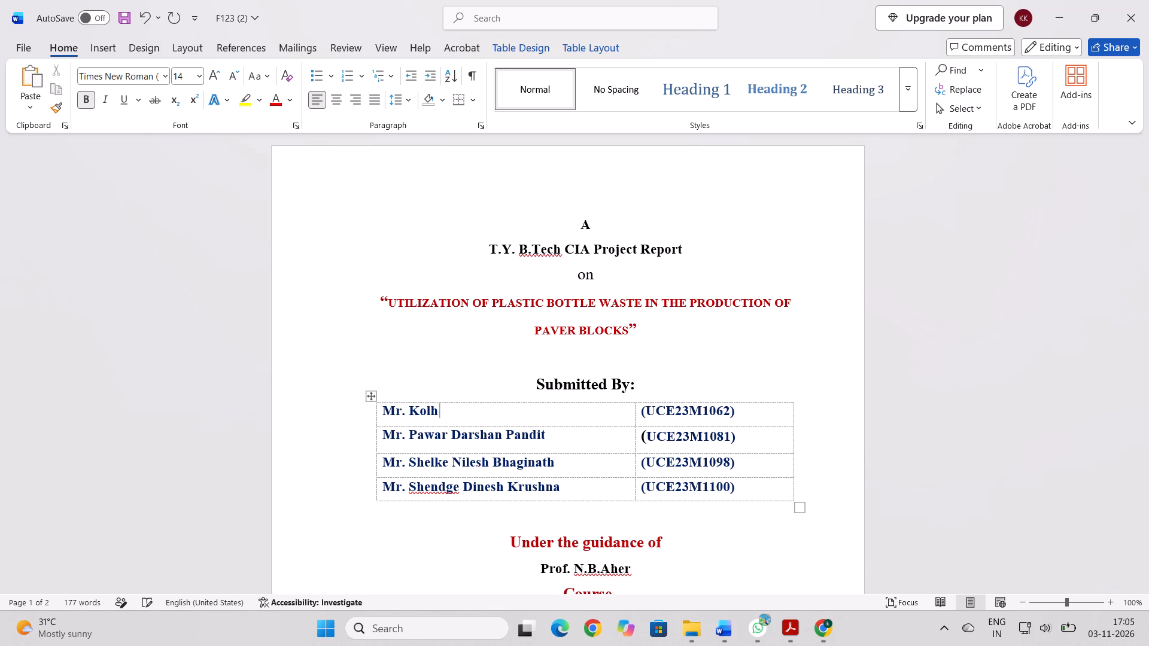
pyautogui.press('BackSpace')
pyautogui.press('BackSpace')
pyautogui.press('BackSpace')
pyautogui.press('BackSpace')
pyautogui.press('BackSpace')
pyautogui.press('BackSpace')
pyautogui.press('BackSpace')
pyautogui.press('BackSpace')
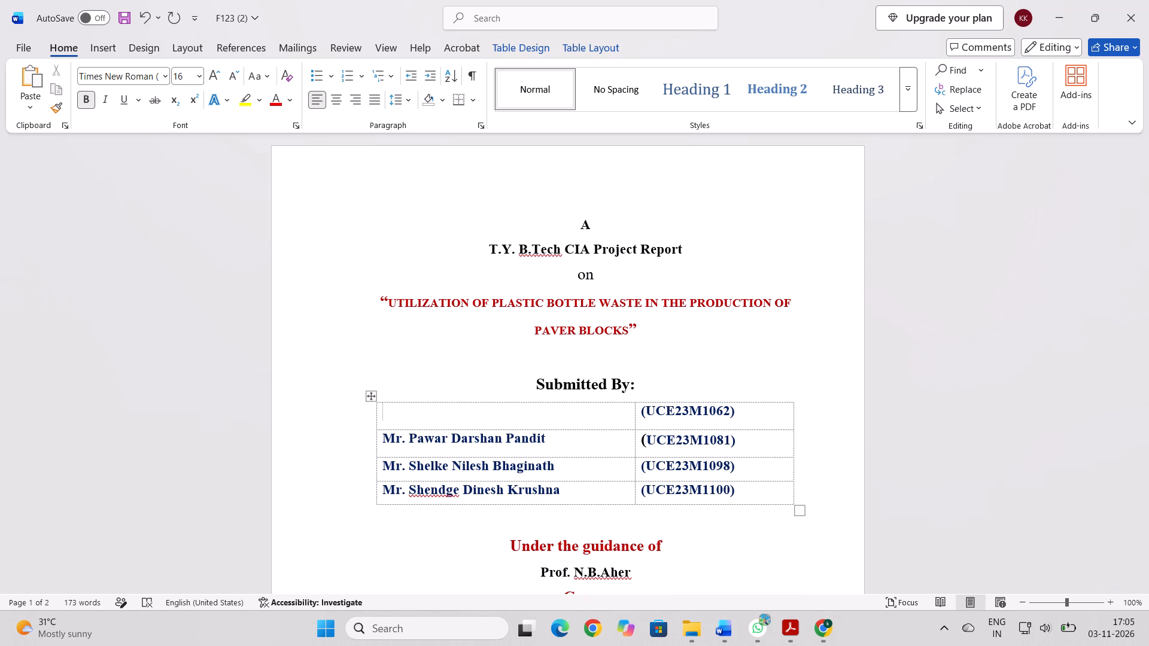
# Retype the student's name at 12 pt in the first row of the Submitted By table.
pyautogui.click(196, 72)
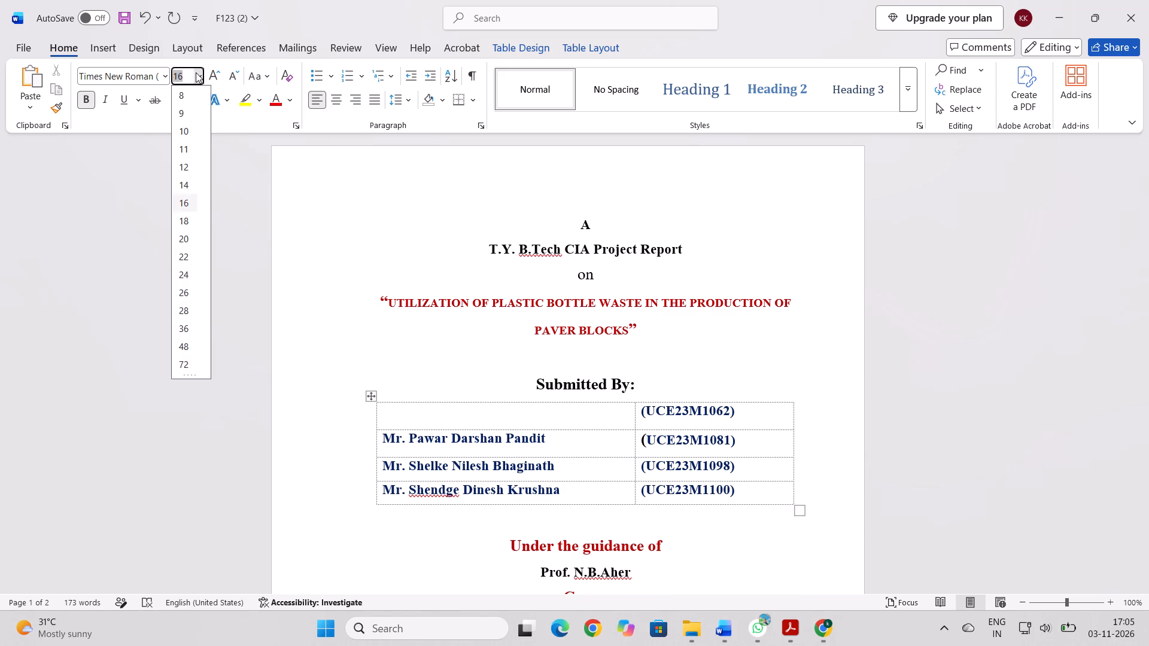
pyautogui.click(185, 164)
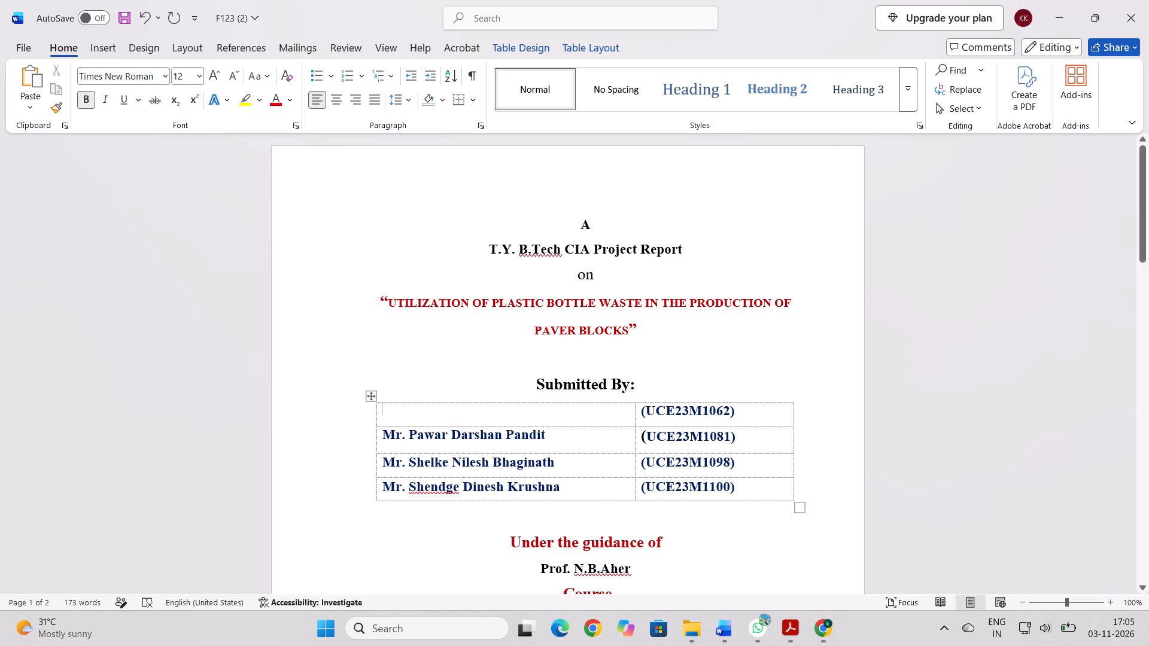
# Enter the first student's full name, prefixed with "Mr.", in the empty name cell of the Submitted By table's first row.
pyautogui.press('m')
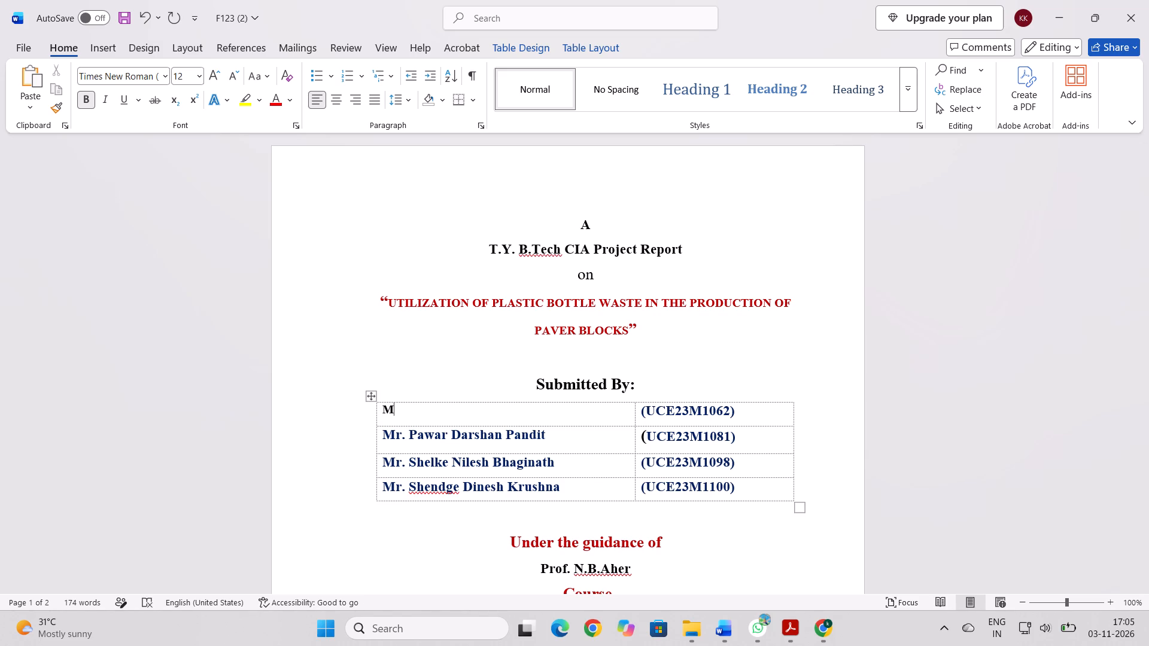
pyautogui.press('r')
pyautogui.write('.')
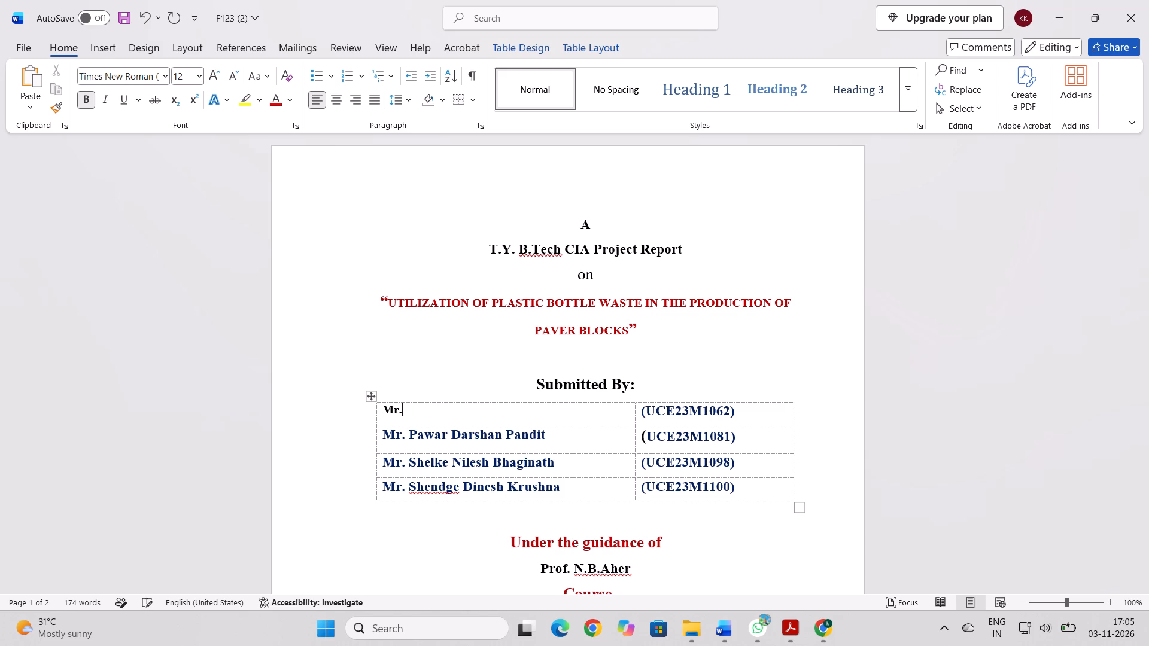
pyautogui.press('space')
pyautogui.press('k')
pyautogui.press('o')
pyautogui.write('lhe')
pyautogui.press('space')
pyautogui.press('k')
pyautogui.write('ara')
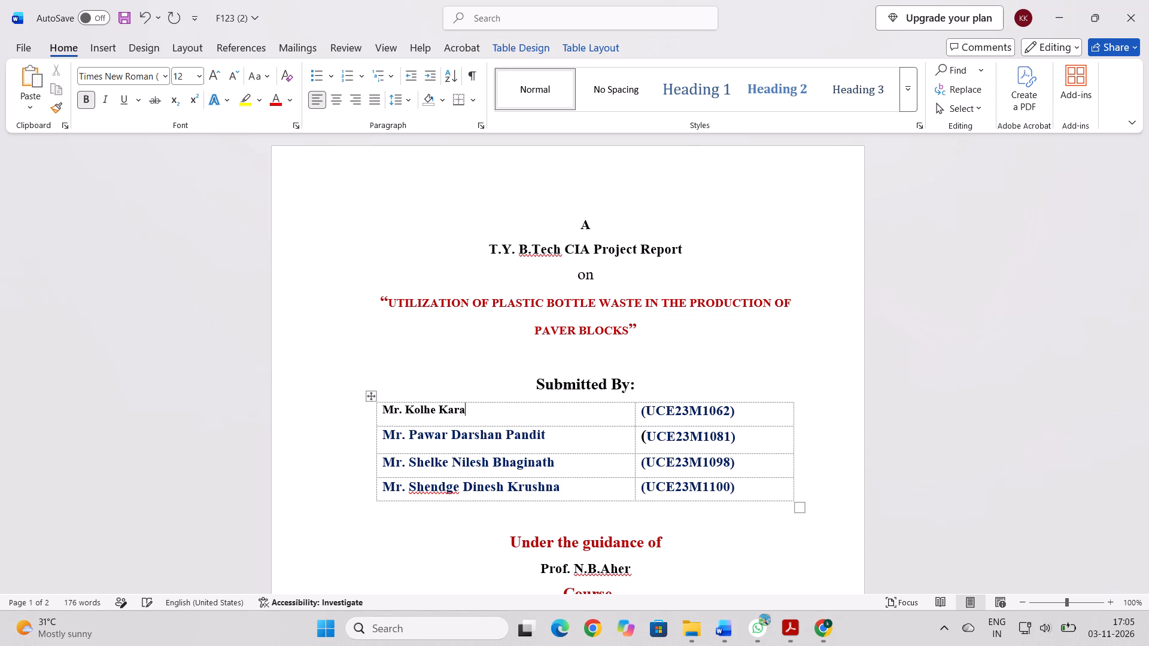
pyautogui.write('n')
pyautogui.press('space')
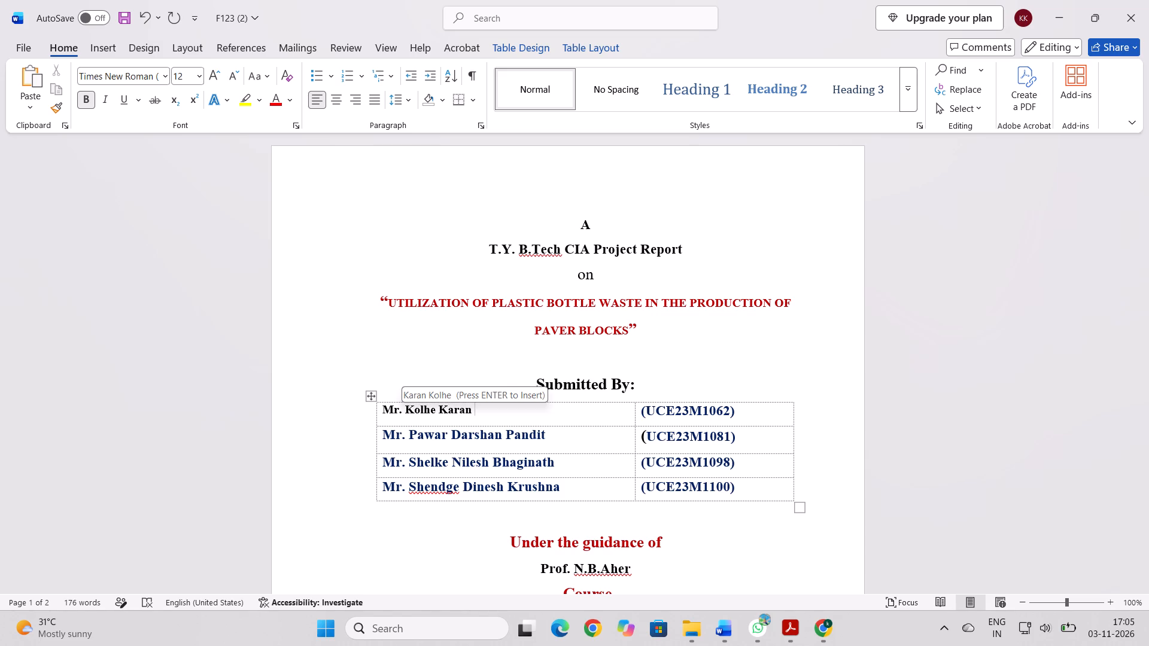
pyautogui.click(414, 431)
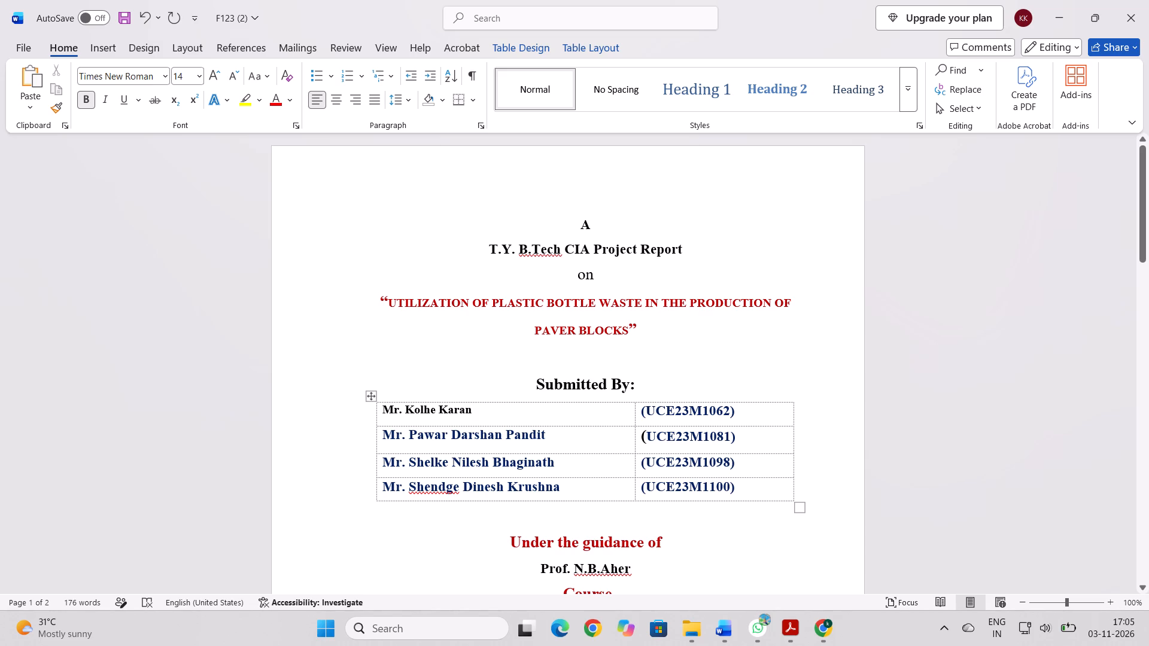
pyautogui.click(472, 412)
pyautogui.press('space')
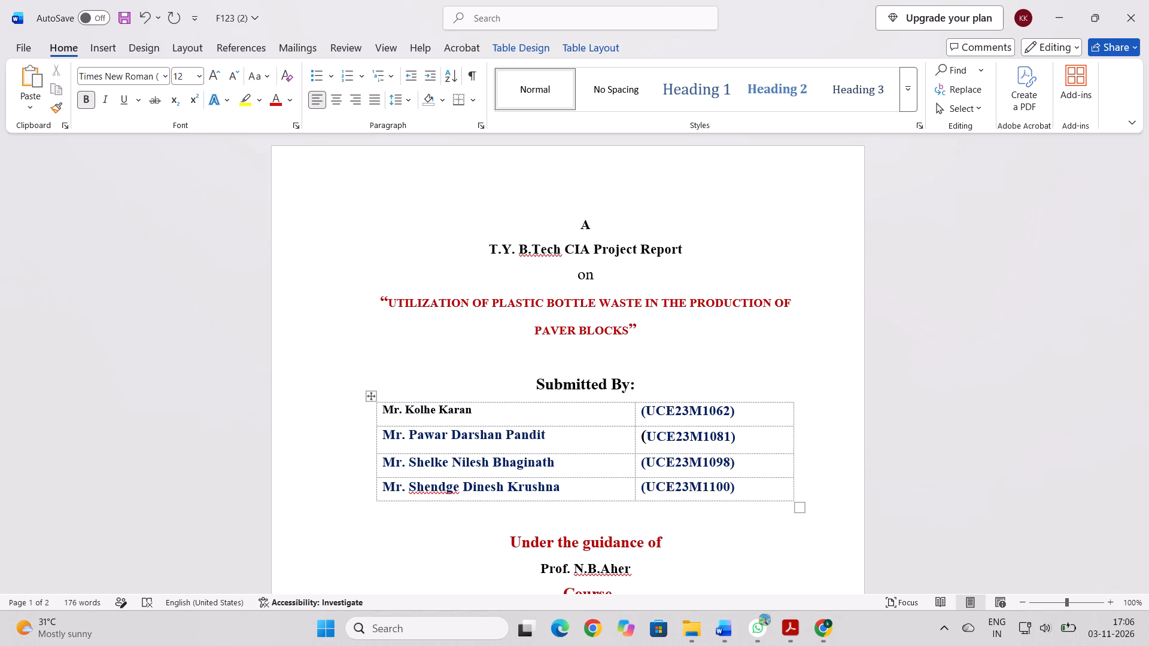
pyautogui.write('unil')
# Delete the bracketed student ID number from the first row of the Submitted By table.
pyautogui.click(745, 411)
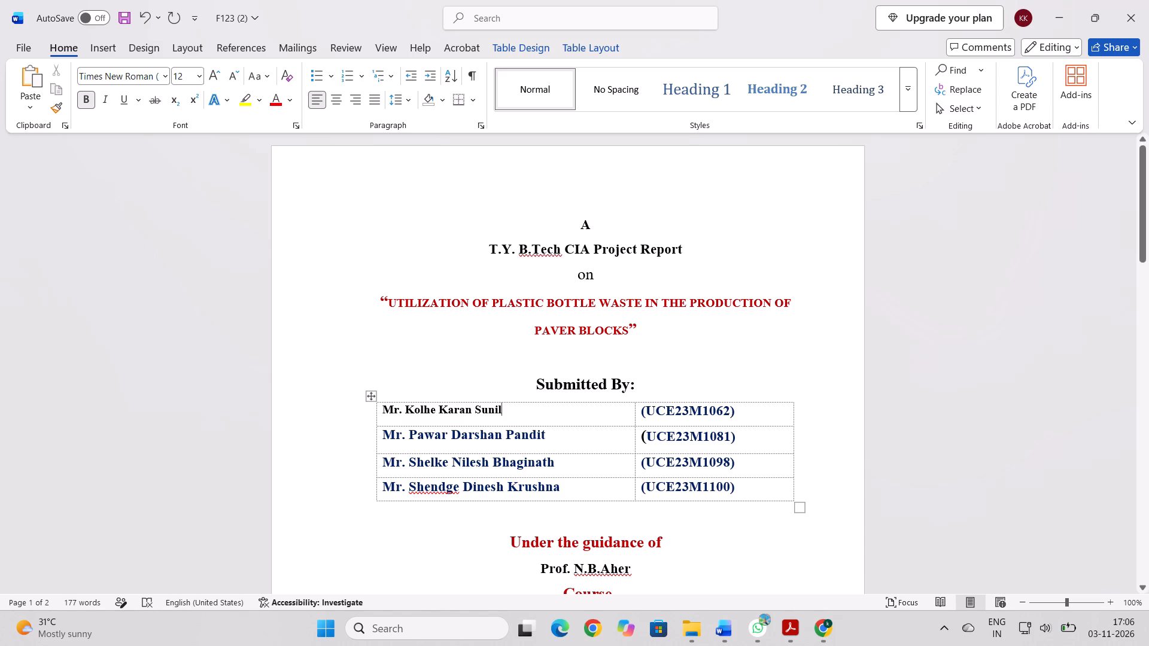
pyautogui.press('BackSpace')
pyautogui.press('BackSpace')
pyautogui.press('BackSpace')
pyautogui.press('BackSpace')
pyautogui.press('BackSpace')
pyautogui.press('BackSpace')
pyautogui.press('BackSpace')
pyautogui.press('BackSpace')
pyautogui.press('BackSpace')
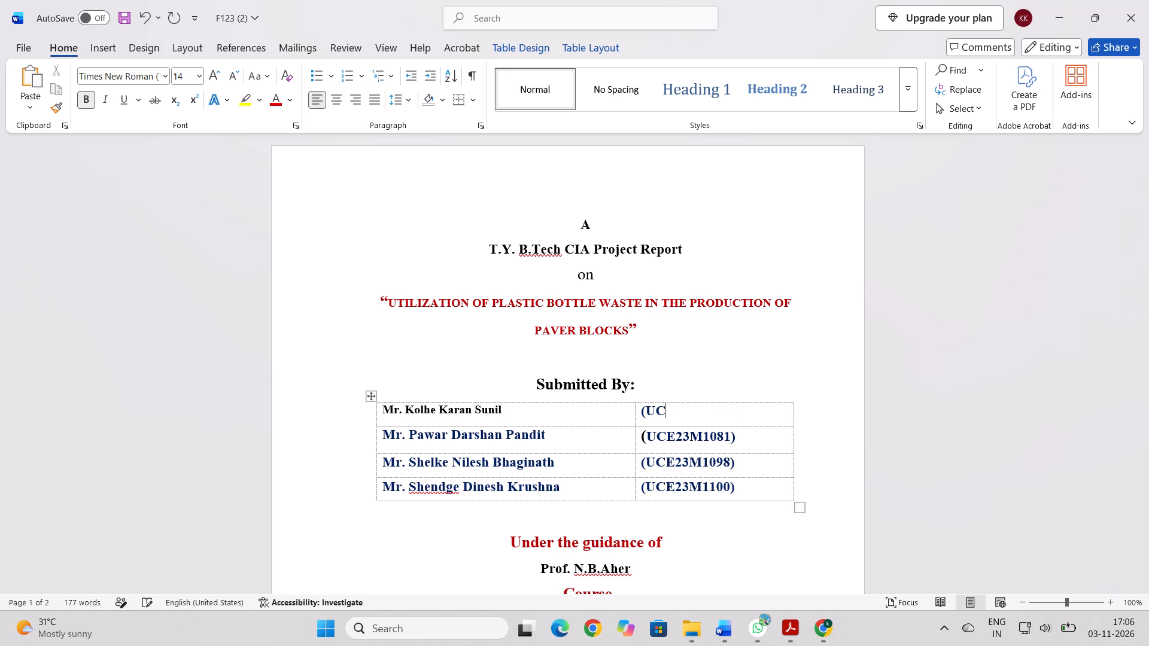
pyautogui.press('BackSpace')
pyautogui.press('BackSpace')
pyautogui.press('BackSpace')
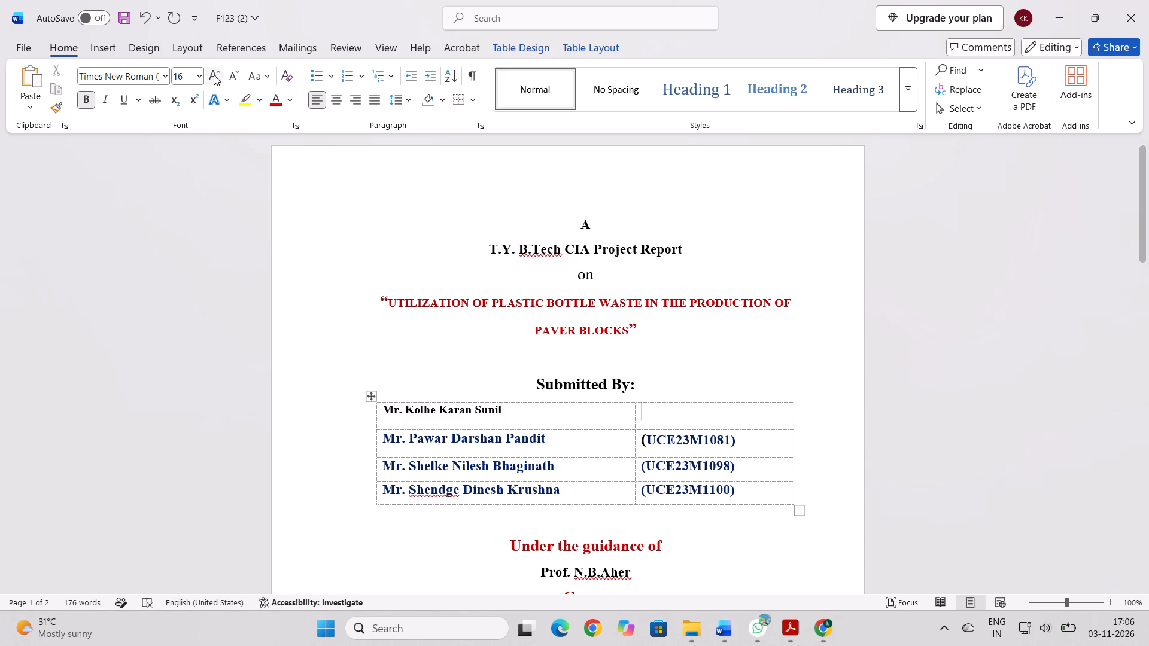
# Retype the student ID number in parentheses at 12 pt in the first row of the Submitted By table.
pyautogui.click(191, 75)
pyautogui.click(196, 77)
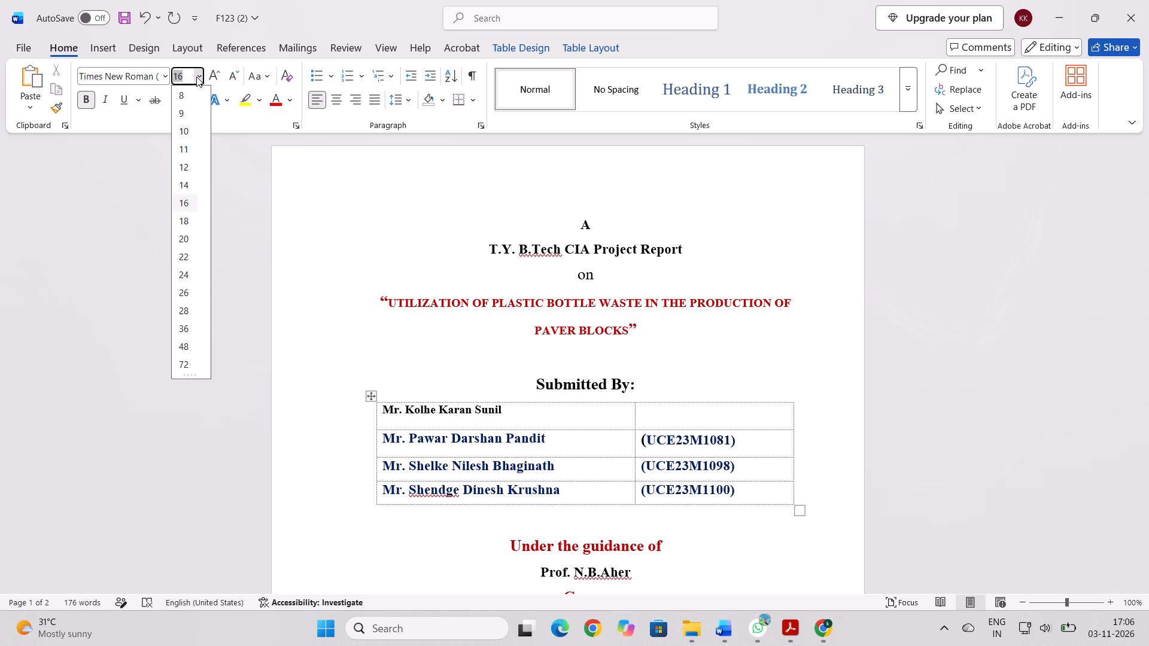
pyautogui.click(191, 161)
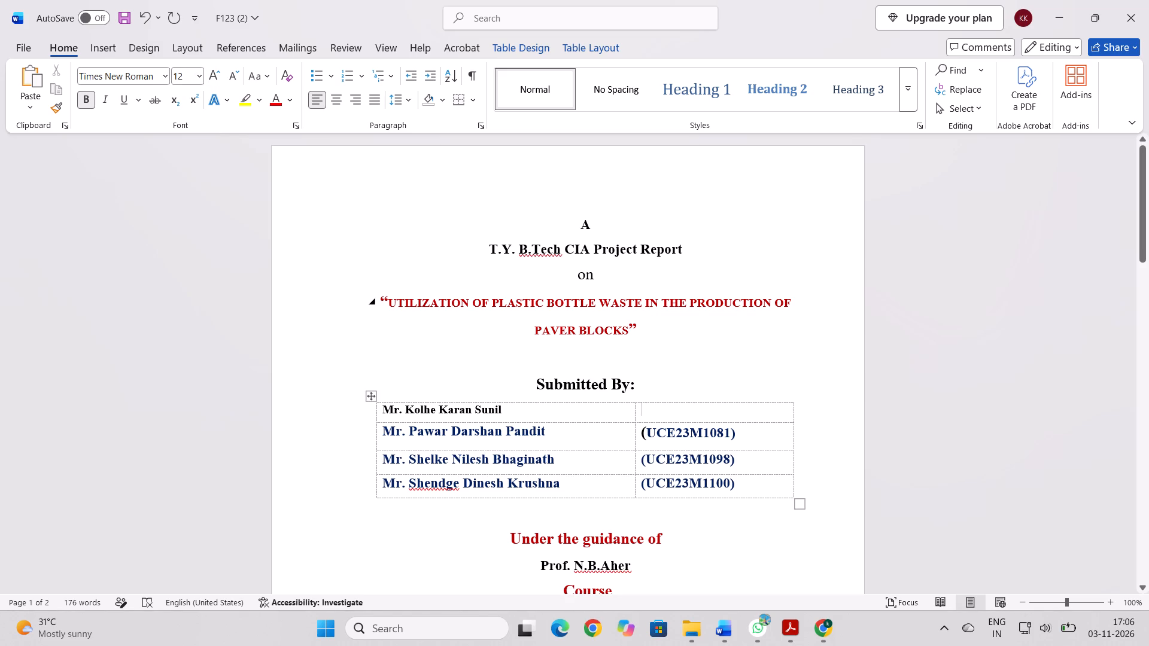
pyautogui.hotkey('shift', '(')
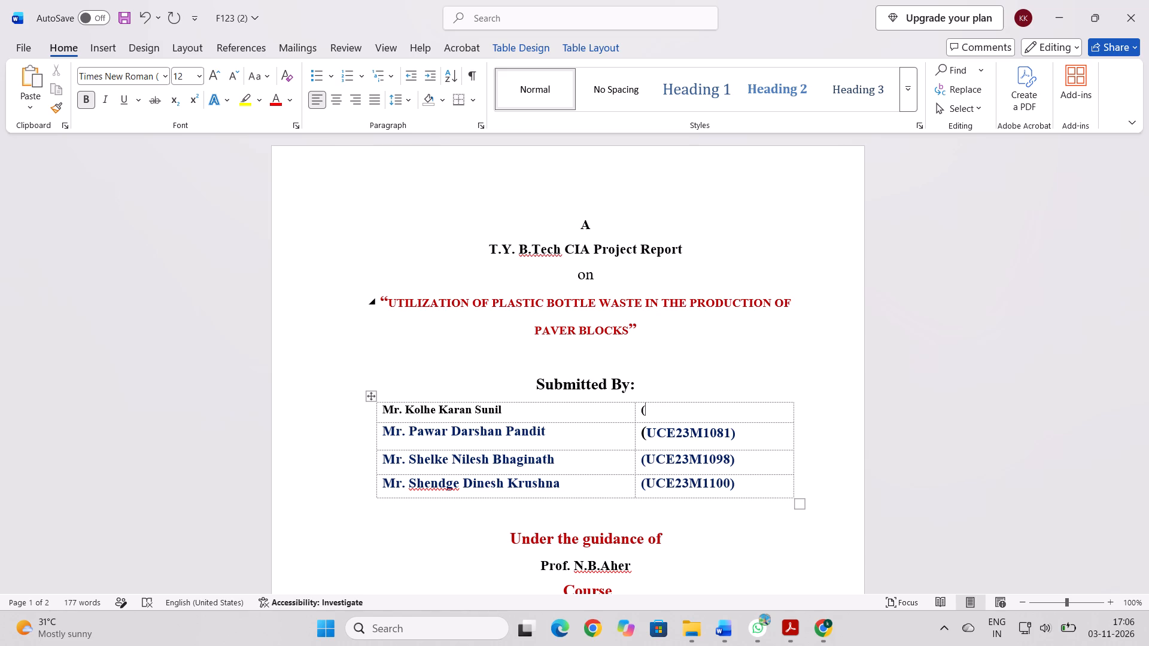
# Retype the student's ID number in parentheses in the second column of the first table row.
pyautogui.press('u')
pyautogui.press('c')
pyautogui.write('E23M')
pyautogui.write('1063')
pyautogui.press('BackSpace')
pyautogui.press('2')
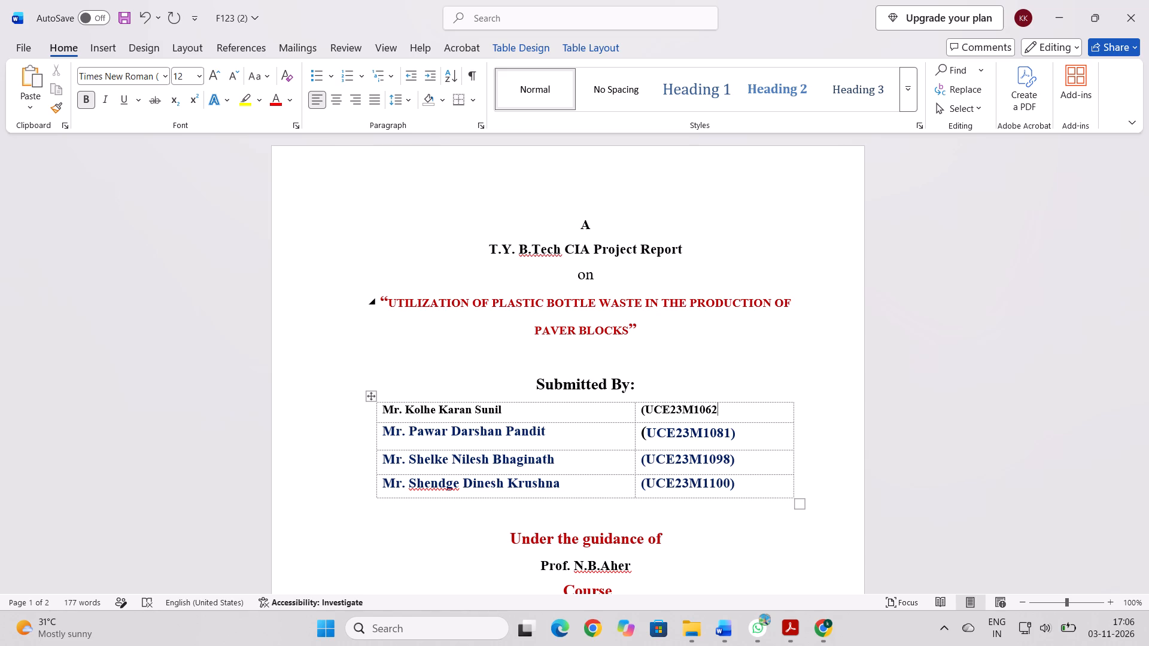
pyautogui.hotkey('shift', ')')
# Delete the parenthesised student ID number from the second row of the Submitted By table.
pyautogui.click(738, 437)
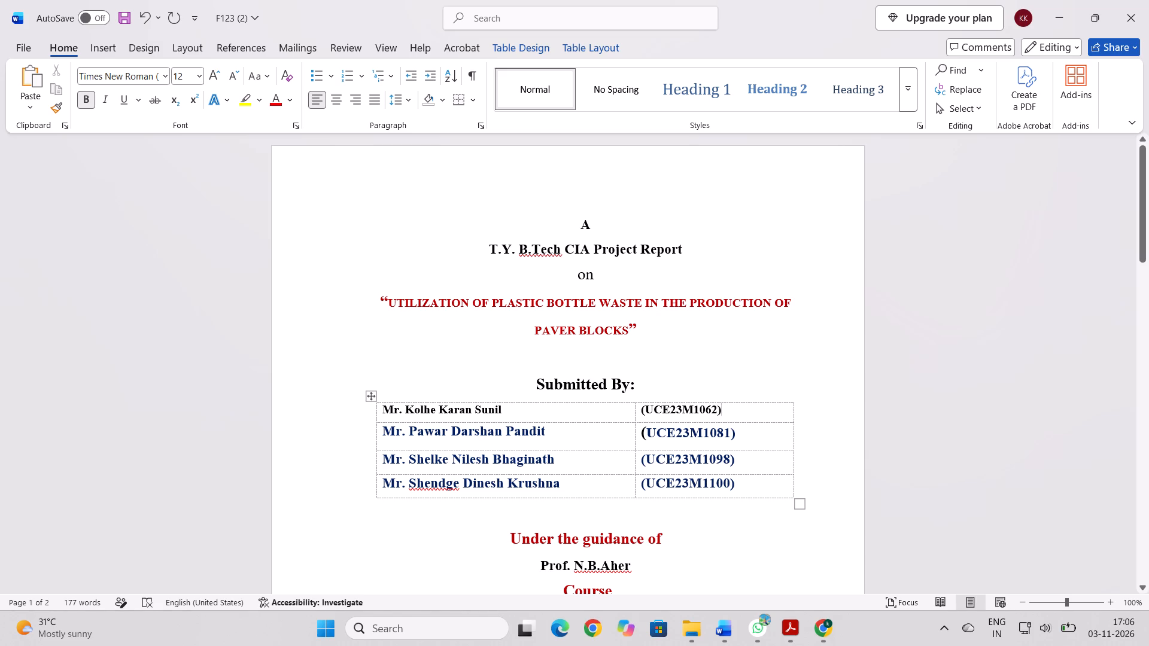
pyautogui.press('BackSpace')
pyautogui.press('BackSpace')
pyautogui.press('BackSpace')
pyautogui.press('BackSpace')
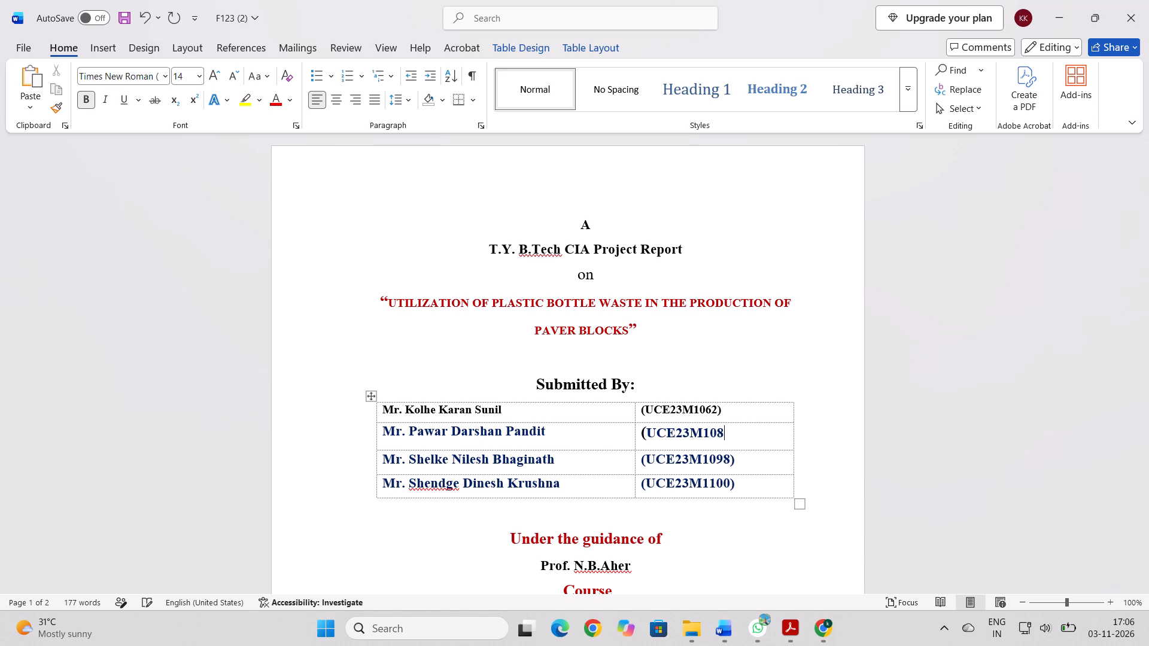
pyautogui.press('BackSpace')
pyautogui.press('BackSpace')
pyautogui.press('BackSpace')
pyautogui.press('BackSpace')
pyautogui.press('BackSpace')
pyautogui.press('BackSpace')
pyautogui.press('BackSpace')
pyautogui.press('BackSpace')
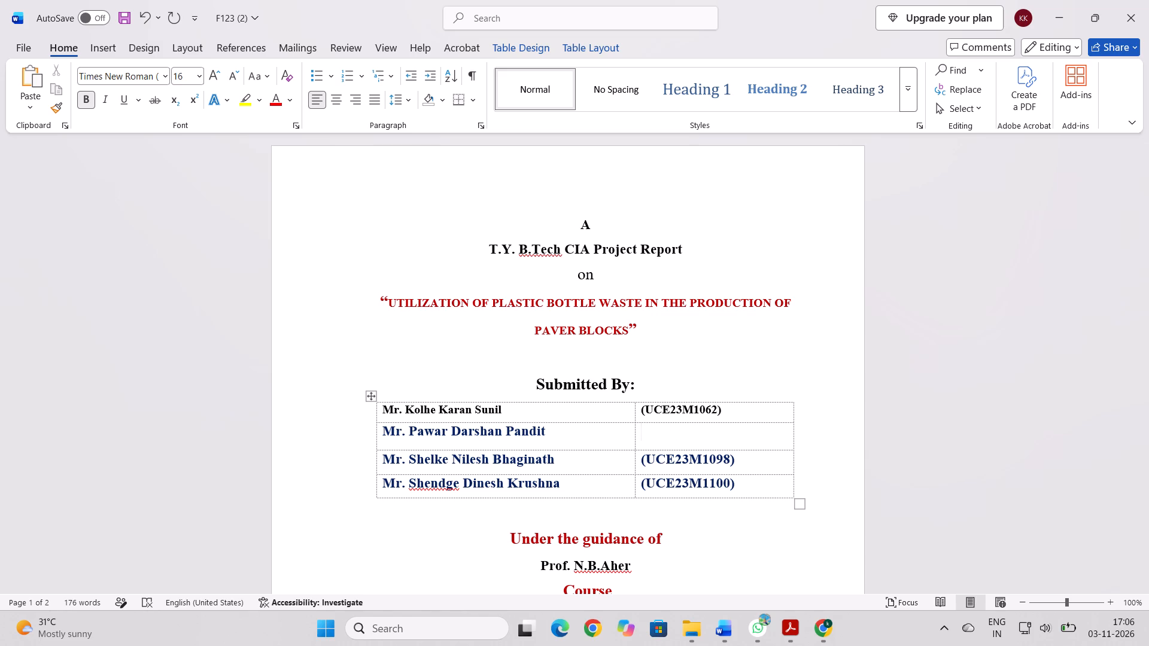
# Retype the second row's student ID number in parentheses at 12 pt.
pyautogui.click(194, 78)
pyautogui.click(190, 170)
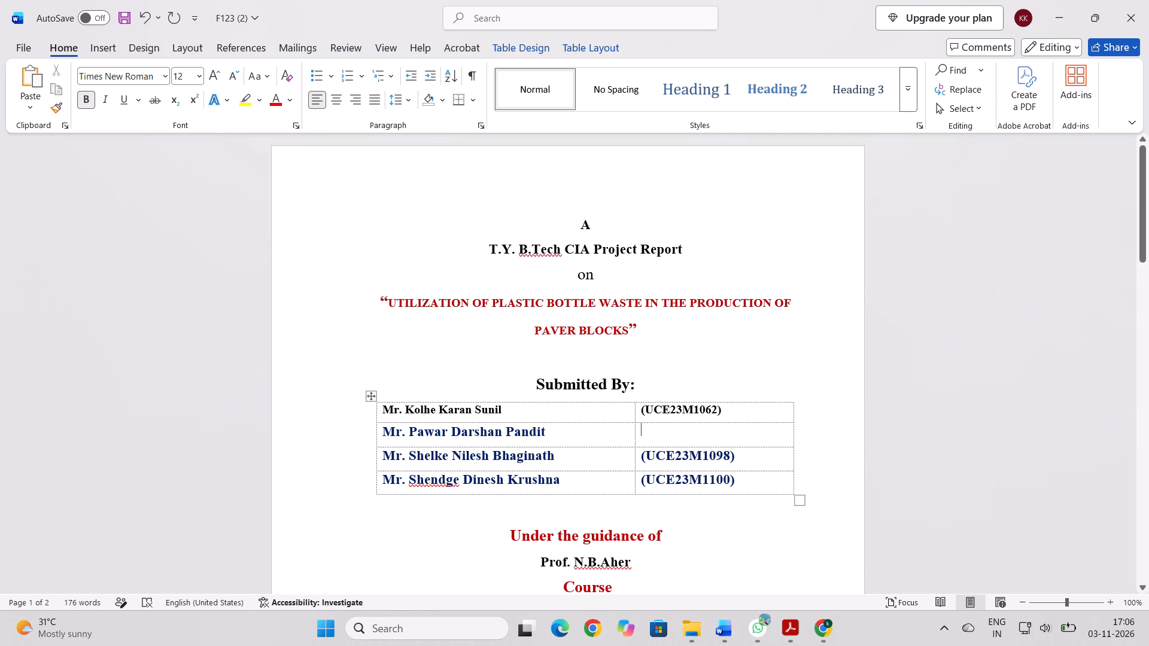
pyautogui.hotkey('shift', '(')
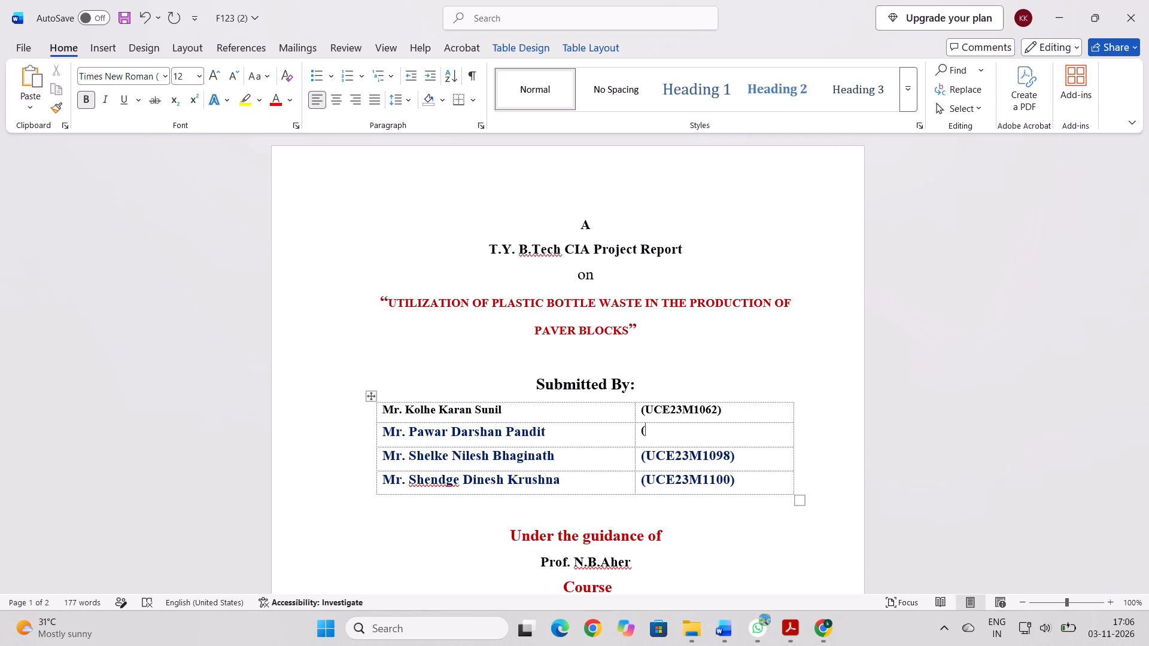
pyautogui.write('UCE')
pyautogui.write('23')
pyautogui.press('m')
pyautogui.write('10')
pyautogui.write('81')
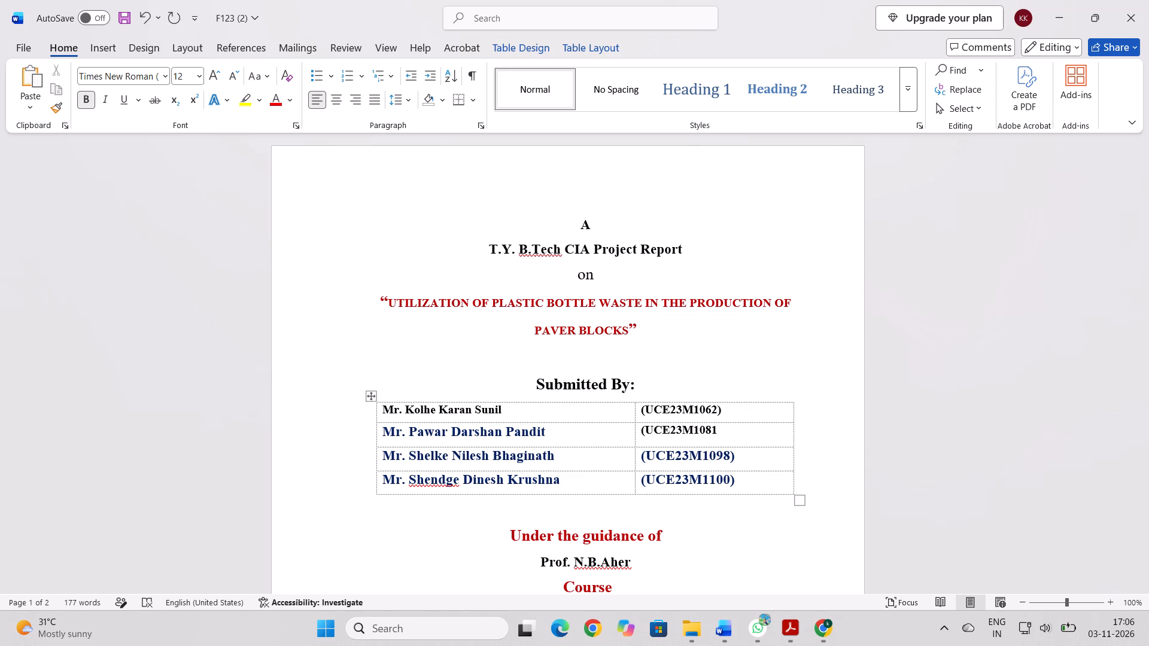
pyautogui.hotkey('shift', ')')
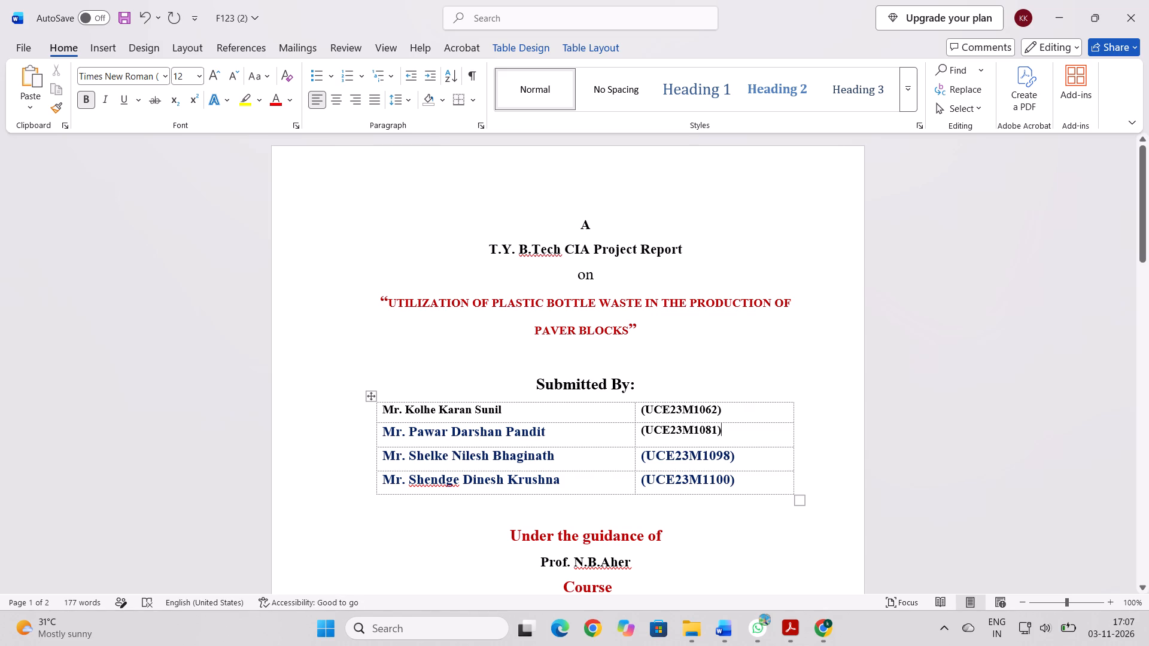
# Clear the student's name from the second table row and set the emptied cell's font size to 12 pt.
pyautogui.click(387, 435)
pyautogui.moveTo(387, 435); pyautogui.dragTo(514, 437)
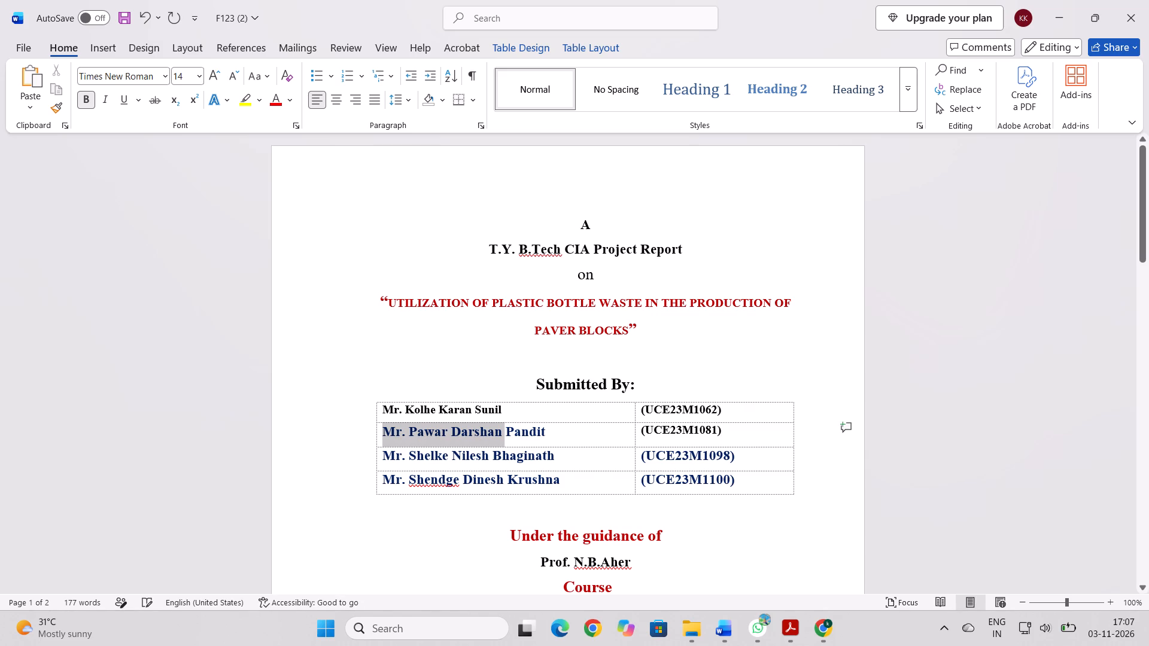
pyautogui.moveTo(514, 437); pyautogui.dragTo(546, 437)
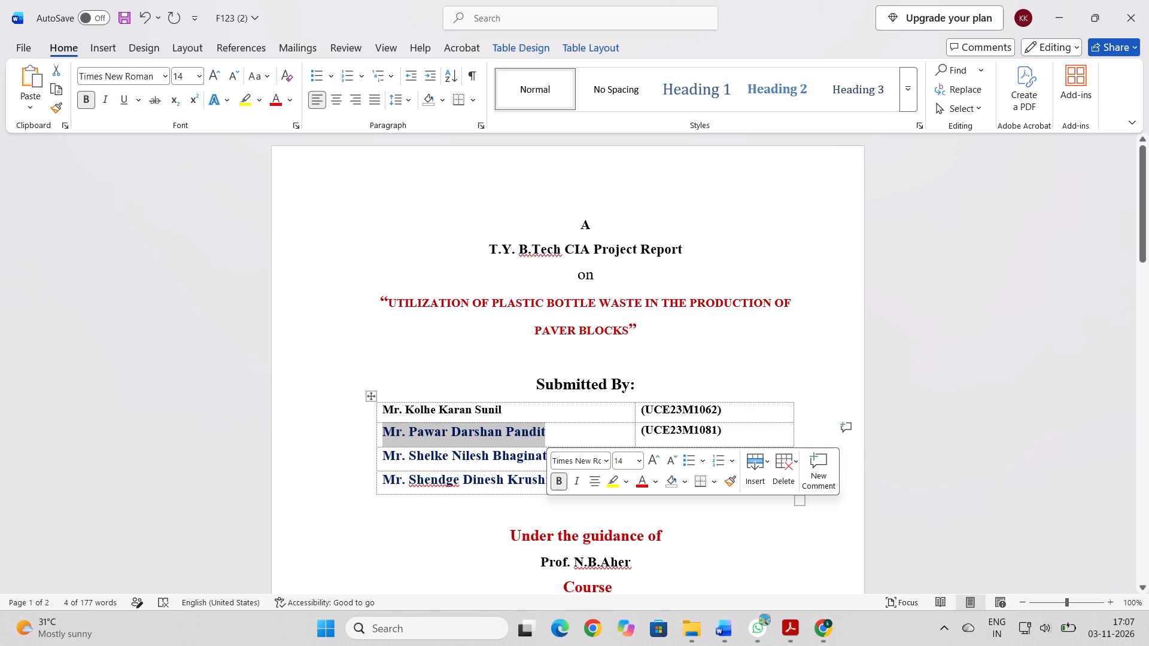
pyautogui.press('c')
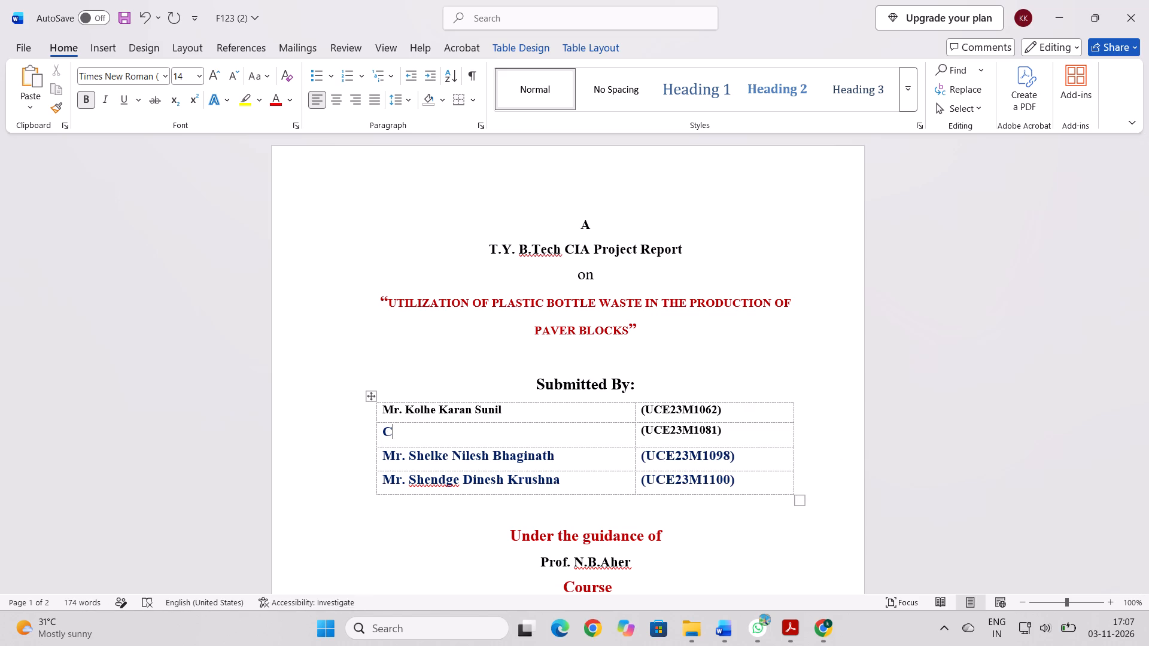
pyautogui.press('BackSpace')
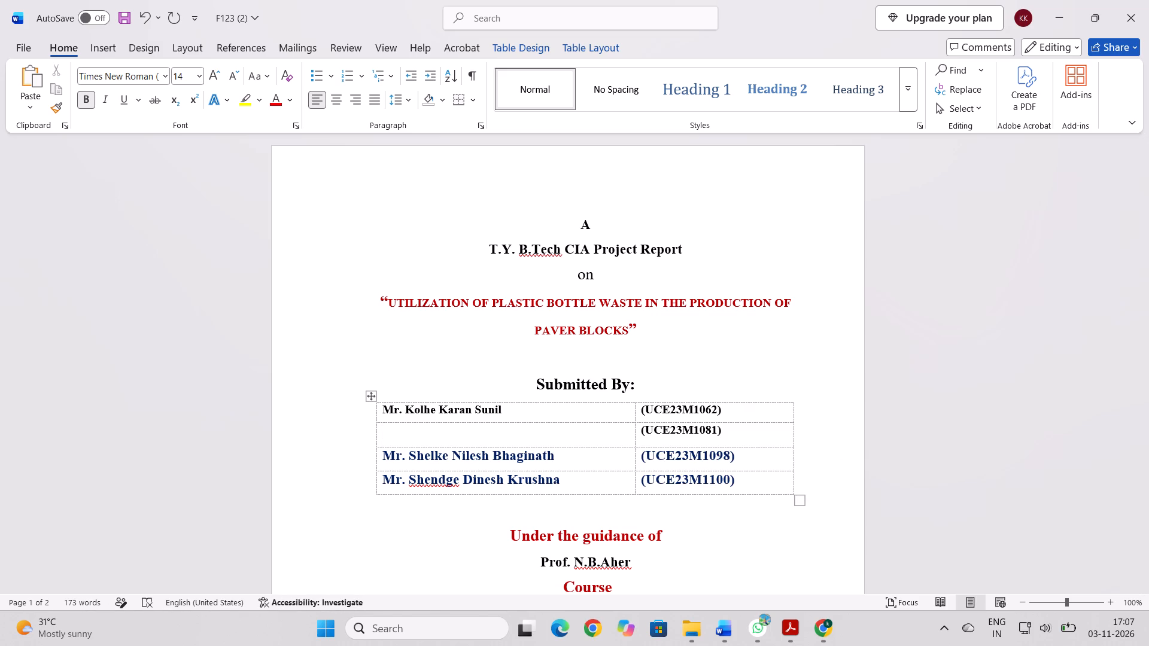
pyautogui.click(197, 75)
pyautogui.click(190, 163)
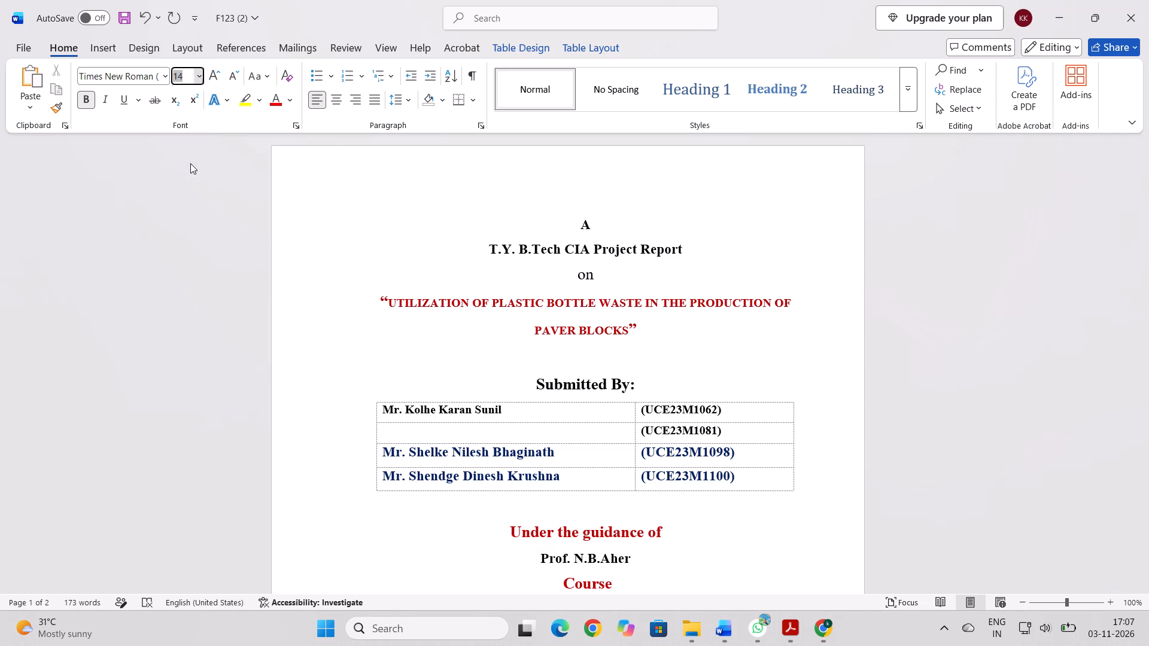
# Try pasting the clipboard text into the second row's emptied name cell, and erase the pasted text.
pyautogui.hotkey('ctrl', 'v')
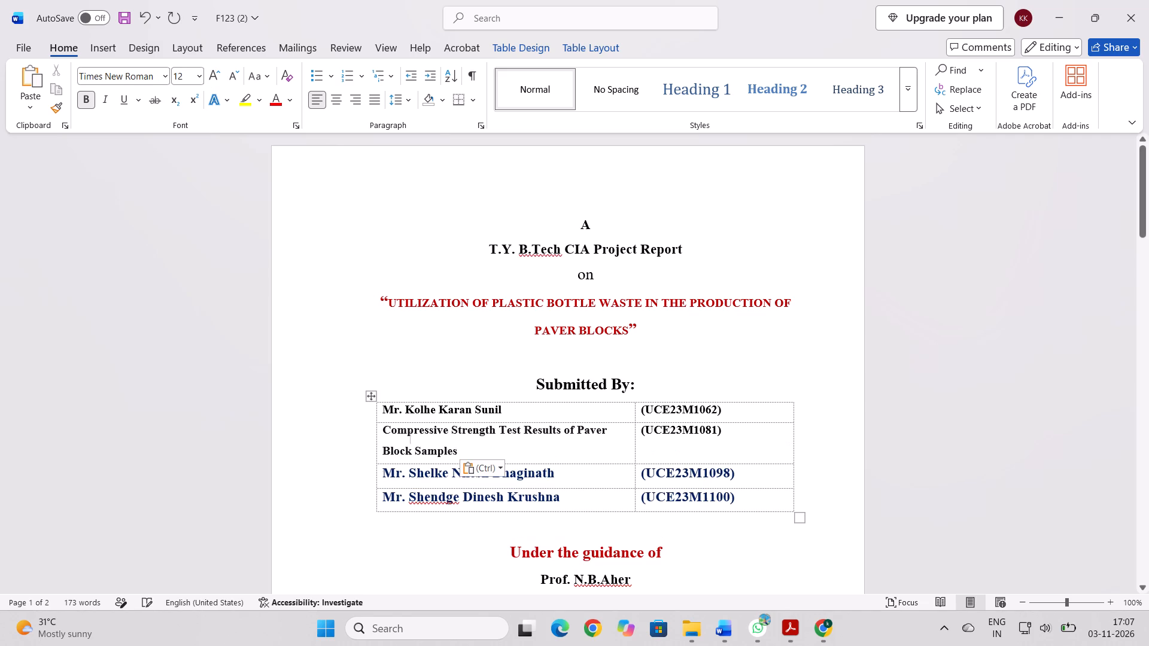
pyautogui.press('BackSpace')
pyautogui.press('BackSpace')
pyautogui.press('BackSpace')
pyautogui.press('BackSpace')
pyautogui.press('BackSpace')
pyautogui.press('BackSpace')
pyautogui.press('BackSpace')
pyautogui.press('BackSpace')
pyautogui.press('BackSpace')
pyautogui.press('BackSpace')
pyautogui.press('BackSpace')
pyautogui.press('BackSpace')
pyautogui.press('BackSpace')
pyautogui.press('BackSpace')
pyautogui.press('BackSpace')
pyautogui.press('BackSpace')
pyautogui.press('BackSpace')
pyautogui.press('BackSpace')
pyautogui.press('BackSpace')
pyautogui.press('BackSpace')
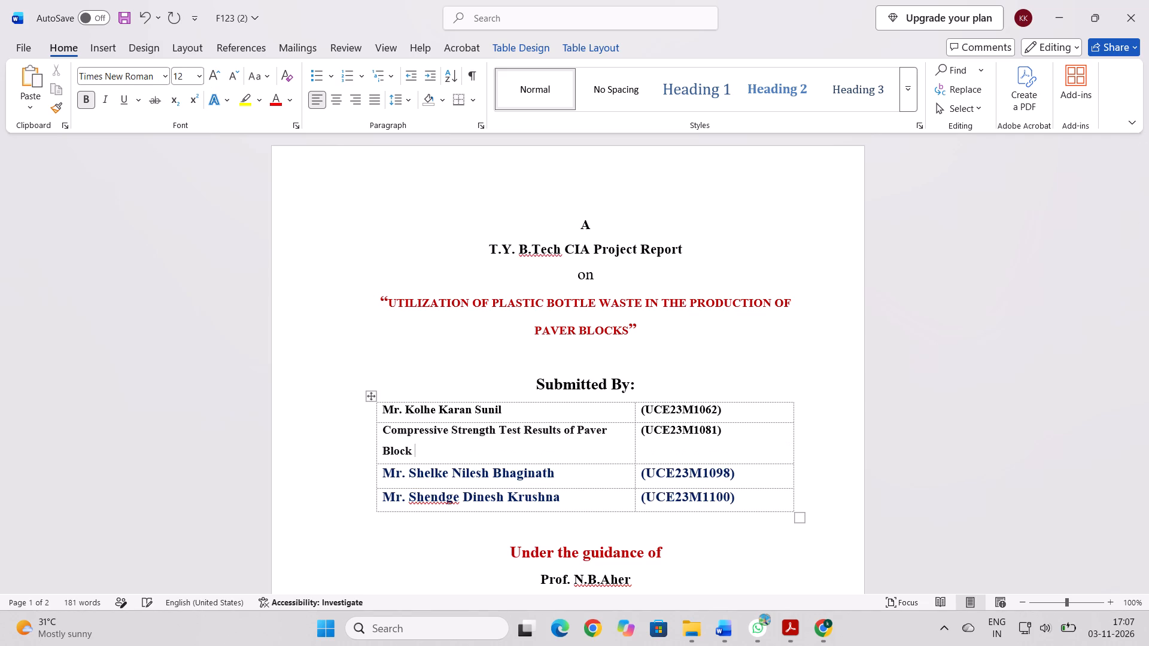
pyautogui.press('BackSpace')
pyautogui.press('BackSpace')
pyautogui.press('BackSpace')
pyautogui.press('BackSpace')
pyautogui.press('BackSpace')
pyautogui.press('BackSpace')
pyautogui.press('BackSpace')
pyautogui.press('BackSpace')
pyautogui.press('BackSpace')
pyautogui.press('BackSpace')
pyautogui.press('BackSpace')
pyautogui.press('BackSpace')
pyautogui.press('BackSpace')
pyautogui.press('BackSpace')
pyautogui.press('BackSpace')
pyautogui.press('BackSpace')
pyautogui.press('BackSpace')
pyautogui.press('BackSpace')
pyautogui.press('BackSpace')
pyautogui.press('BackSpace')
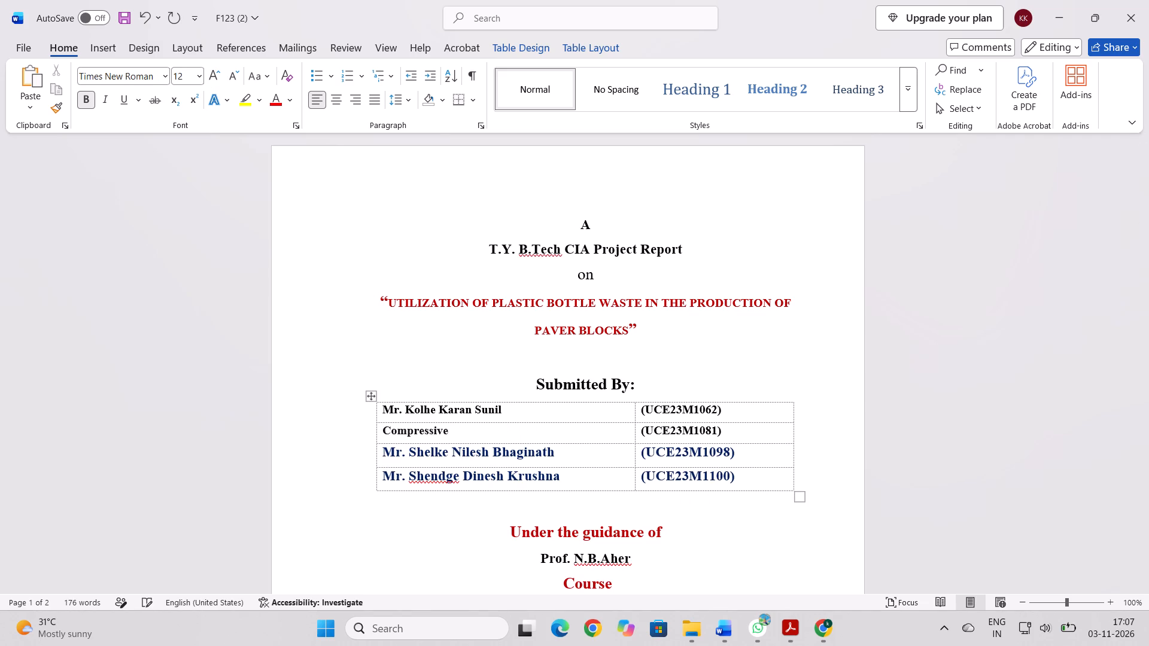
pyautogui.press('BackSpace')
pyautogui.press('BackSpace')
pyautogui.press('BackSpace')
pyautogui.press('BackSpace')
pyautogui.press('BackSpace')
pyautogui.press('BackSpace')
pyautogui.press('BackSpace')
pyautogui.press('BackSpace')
# Retype the student's name with the Mr. title in the second row's name cell.
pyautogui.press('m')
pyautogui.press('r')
pyautogui.press('BackSpace')
pyautogui.press('BackSpace')
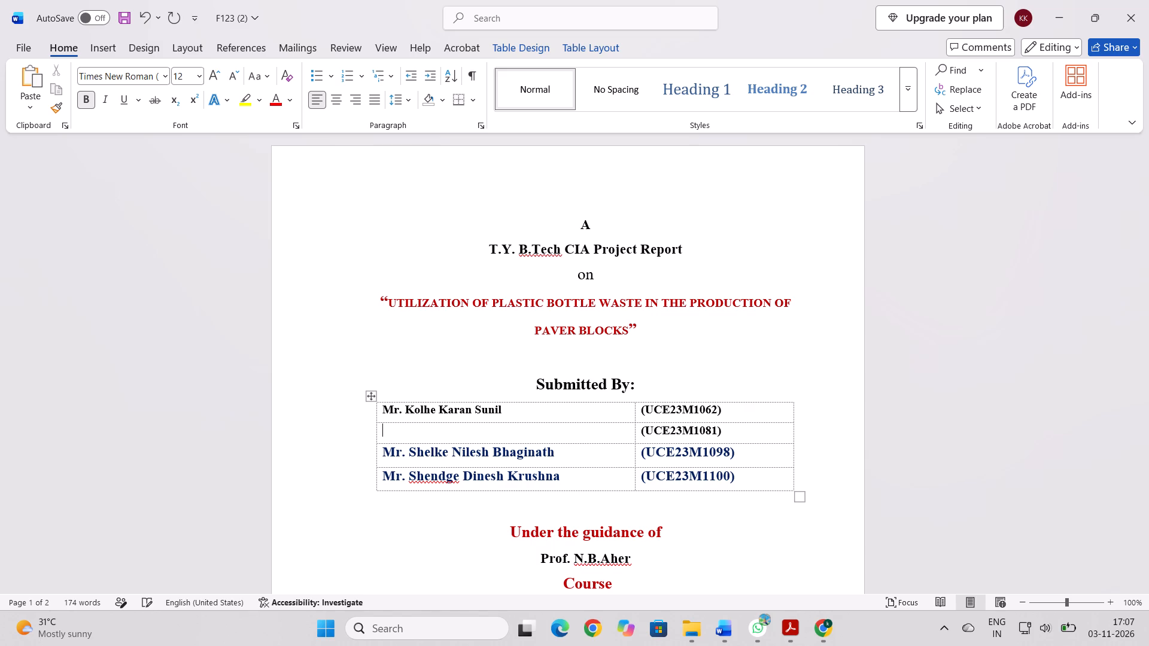
pyautogui.click(393, 425)
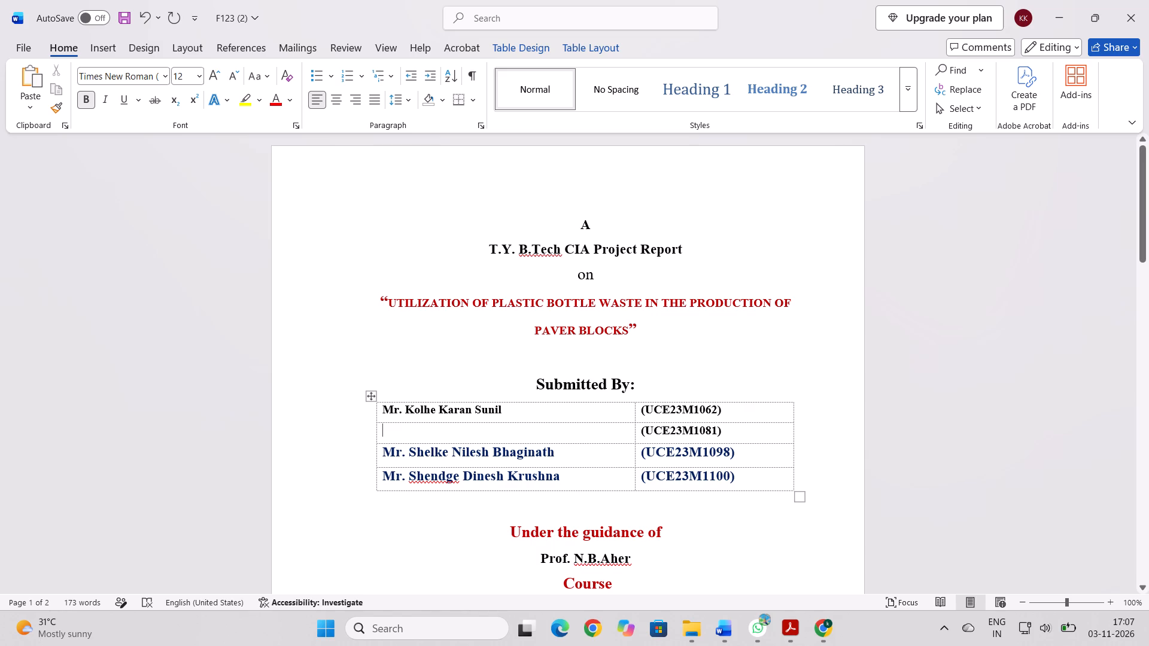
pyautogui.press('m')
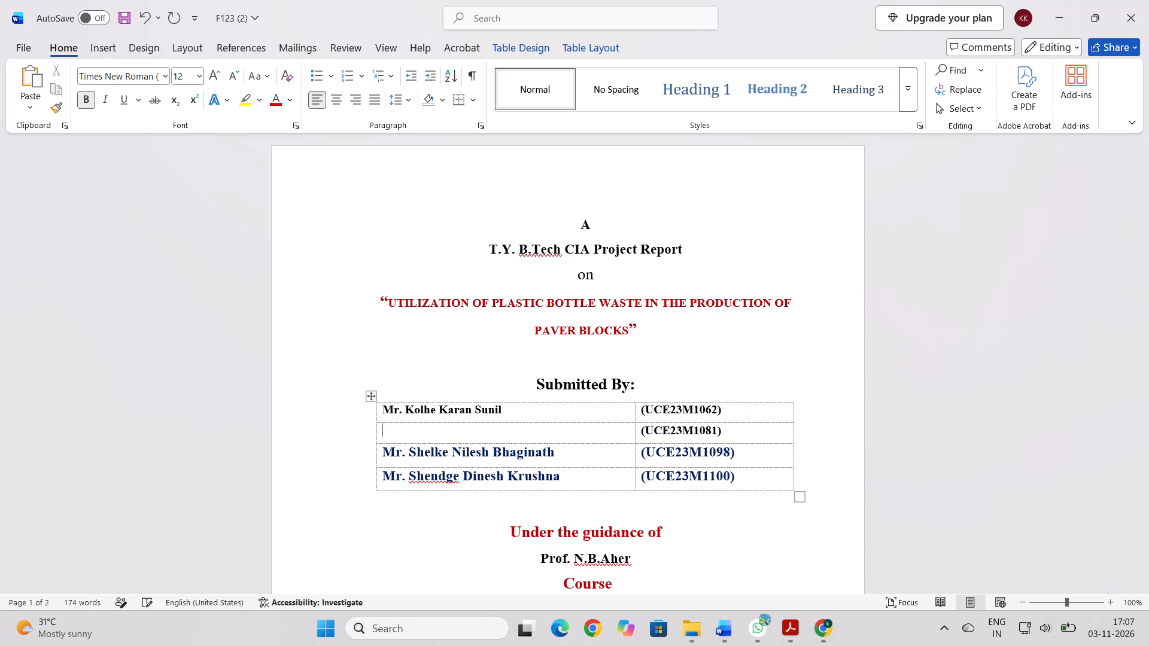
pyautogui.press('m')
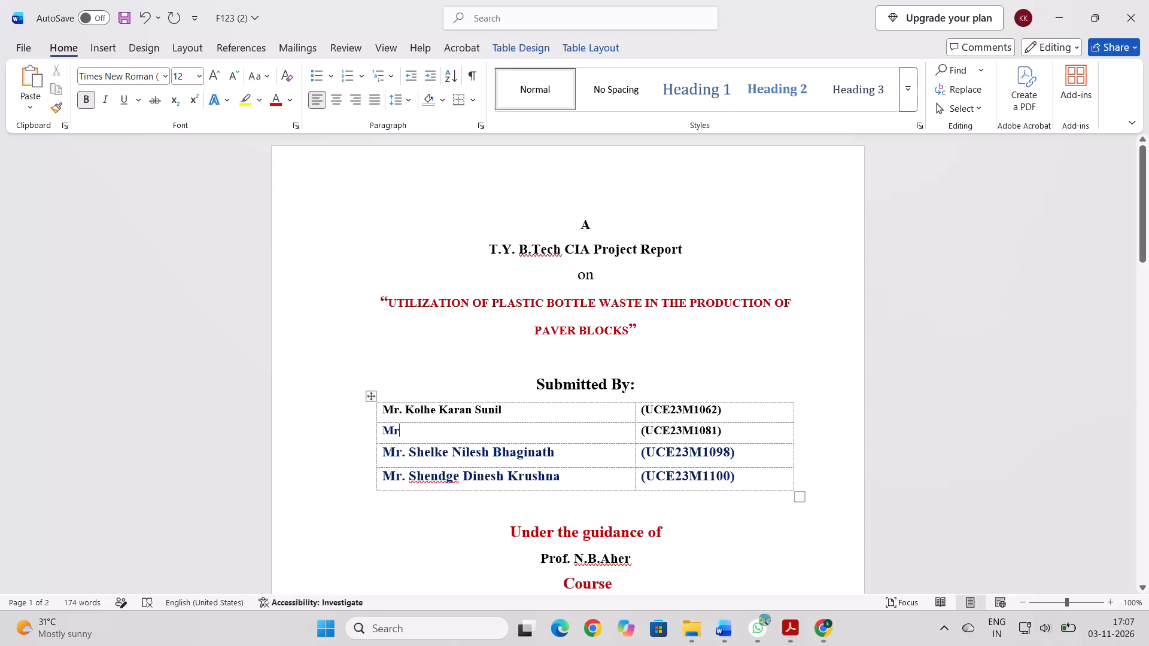
# Complete the student's full name after the Mr. title in the second row's name cell.
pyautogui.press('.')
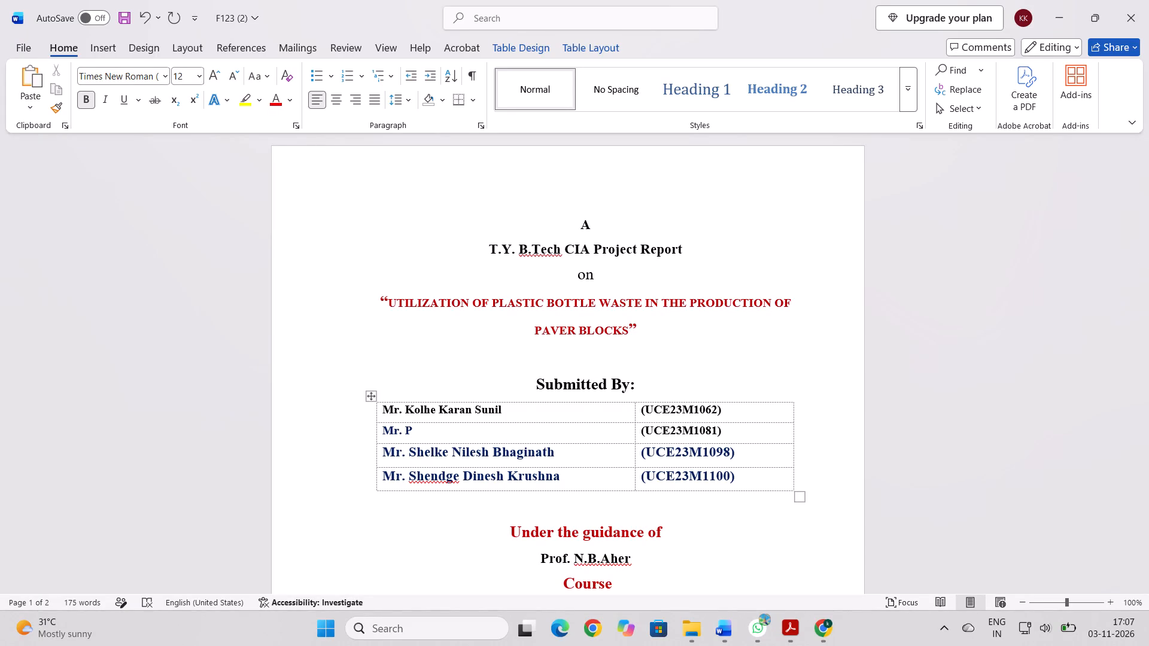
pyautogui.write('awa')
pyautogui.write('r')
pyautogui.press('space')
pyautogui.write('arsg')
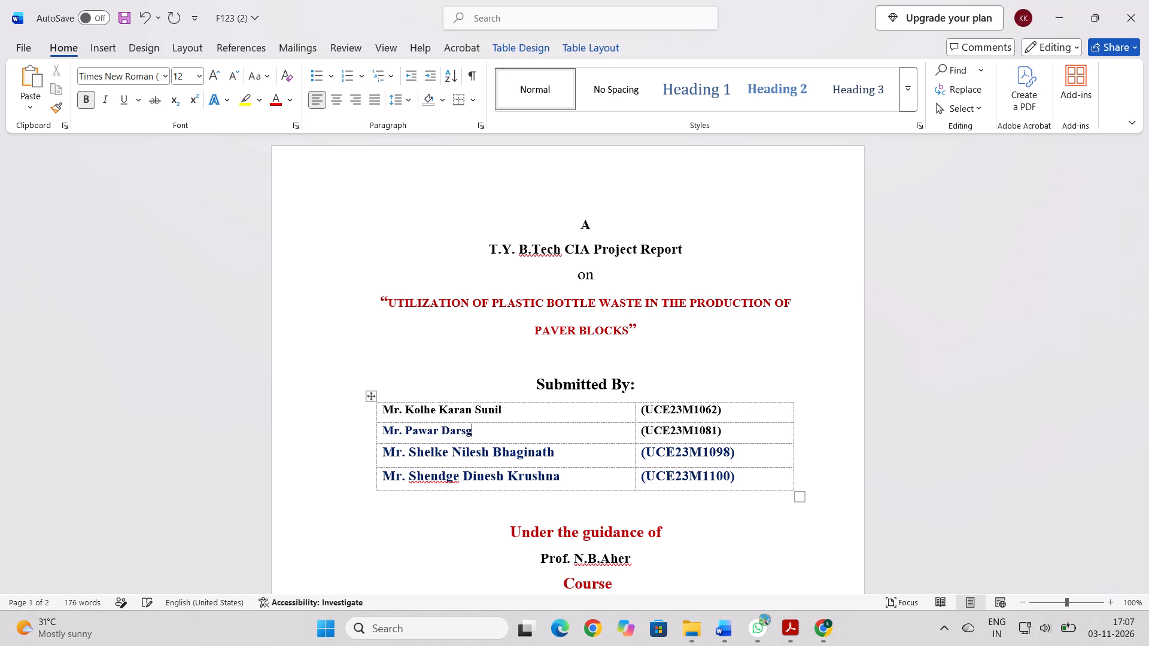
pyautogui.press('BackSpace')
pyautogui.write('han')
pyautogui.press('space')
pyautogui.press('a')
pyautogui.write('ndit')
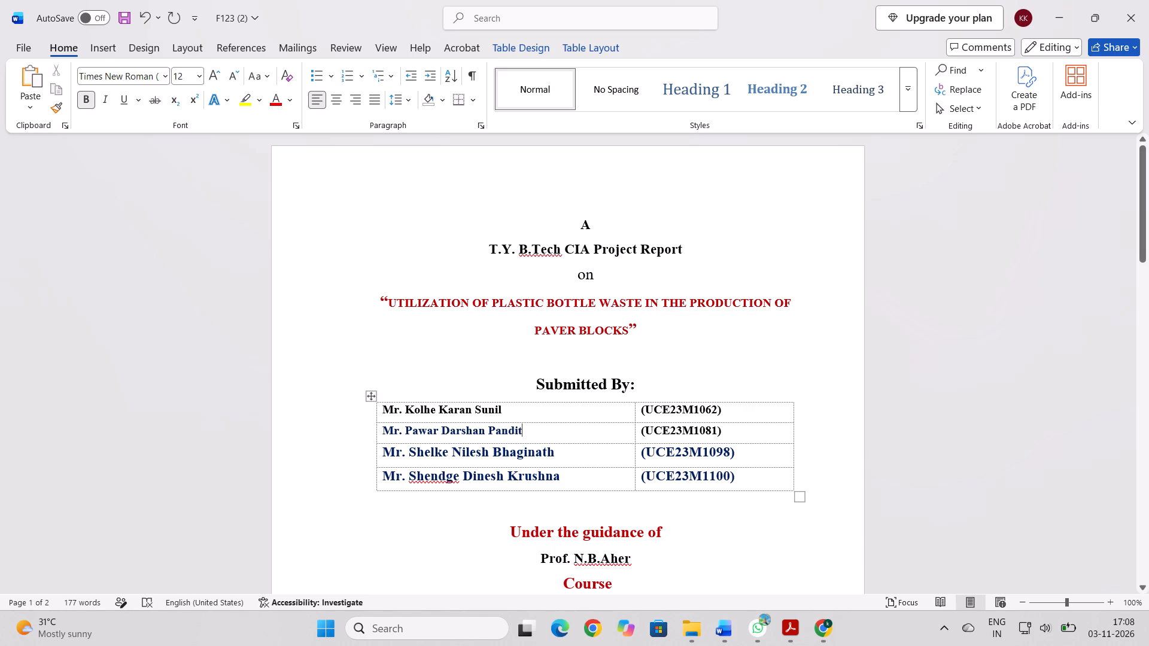
# Clear the student's name from the third table row and set the emptied cell's font size to 12 pt.
pyautogui.click(564, 456)
pyautogui.press('BackSpace')
pyautogui.press('BackSpace')
pyautogui.press('BackSpace')
pyautogui.press('BackSpace')
pyautogui.press('BackSpace')
pyautogui.press('BackSpace')
pyautogui.press('BackSpace')
pyautogui.press('BackSpace')
pyautogui.press('BackSpace')
pyautogui.press('BackSpace')
pyautogui.press('BackSpace')
pyautogui.press('BackSpace')
pyautogui.press('BackSpace')
pyautogui.press('BackSpace')
pyautogui.press('BackSpace')
pyautogui.press('BackSpace')
pyautogui.press('BackSpace')
pyautogui.press('BackSpace')
pyautogui.press('BackSpace')
pyautogui.press('BackSpace')
pyautogui.press('BackSpace')
pyautogui.press('BackSpace')
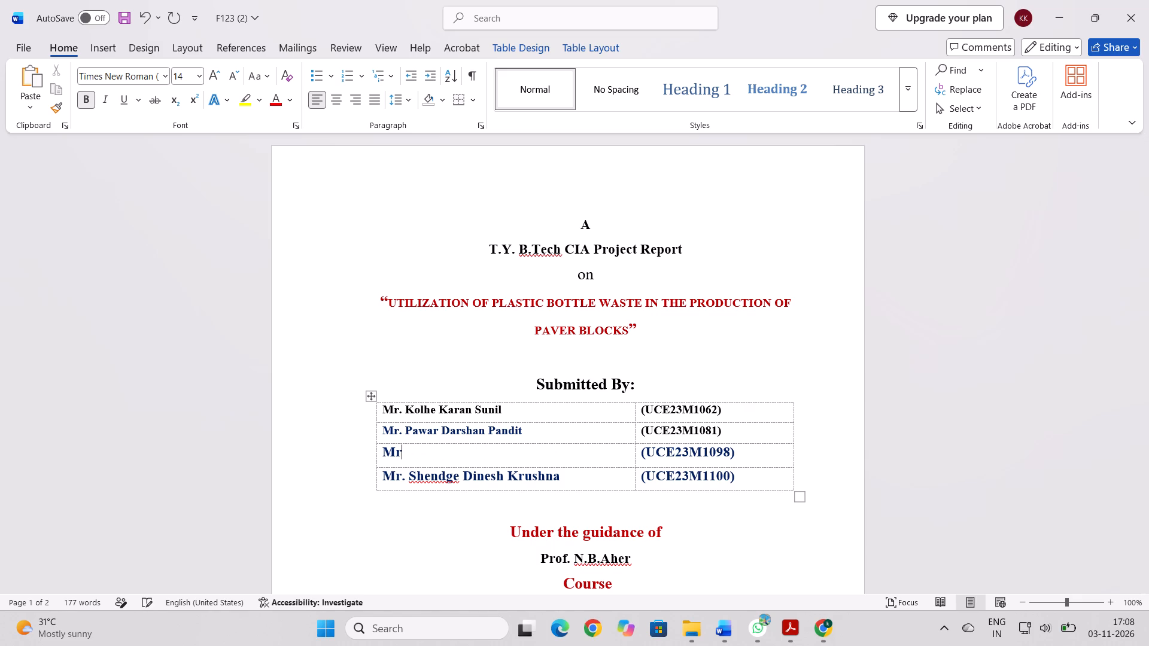
pyautogui.press('BackSpace')
pyautogui.press('BackSpace')
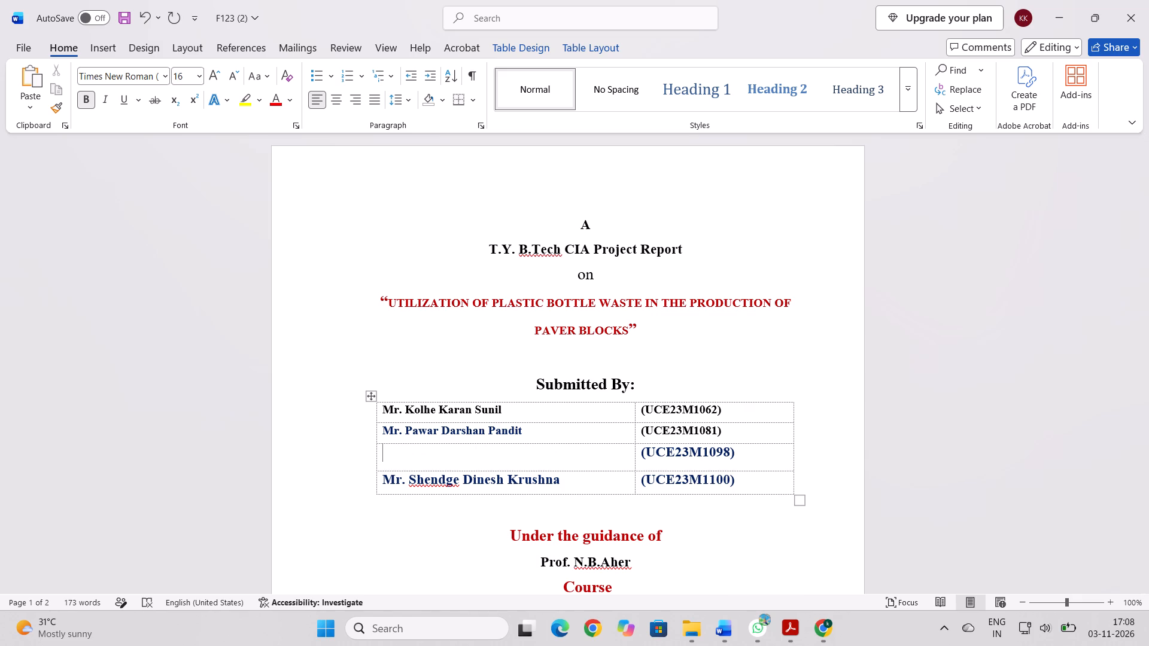
pyautogui.click(202, 72)
pyautogui.click(194, 167)
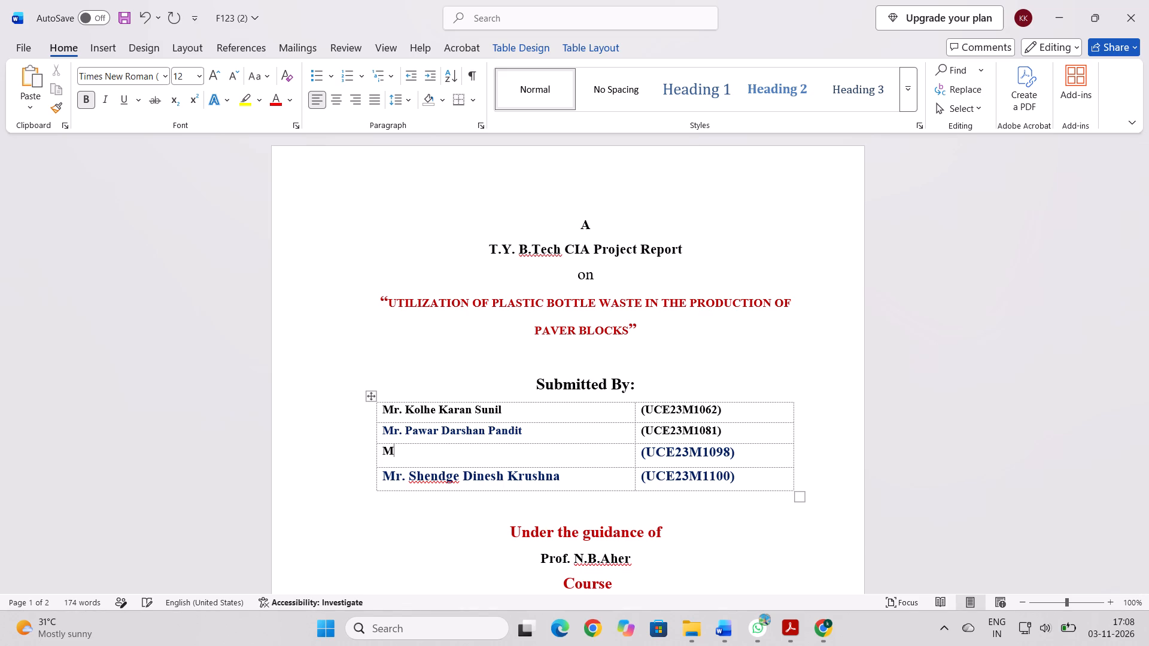
# Retype the student's full name with the Mr. title in the third row's name cell.
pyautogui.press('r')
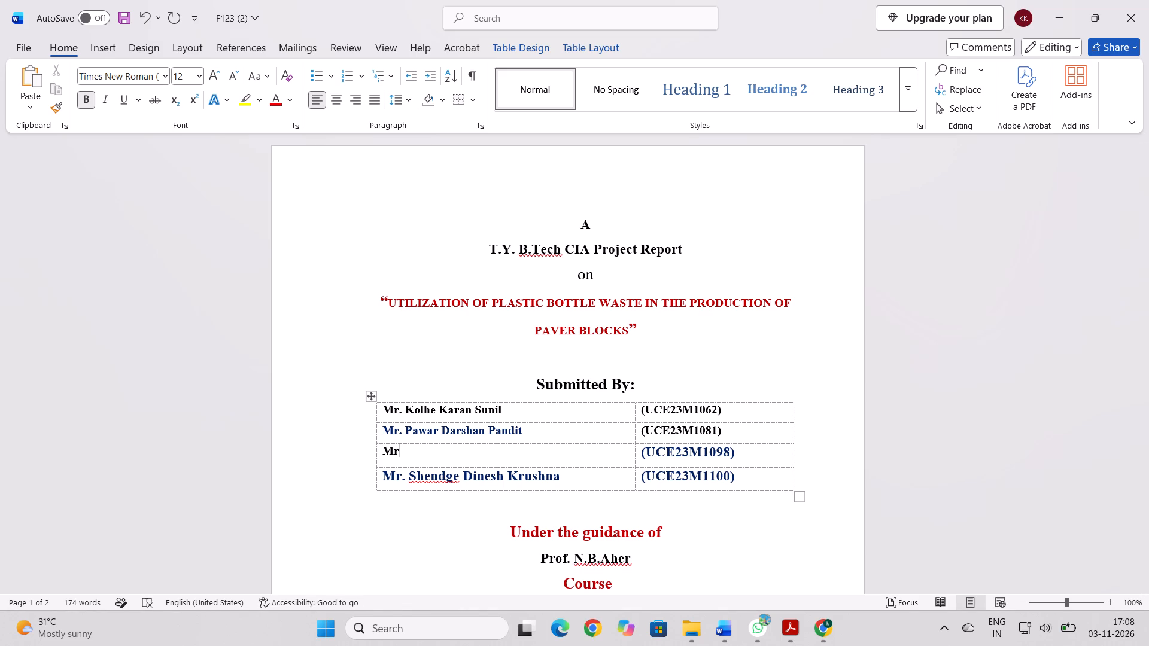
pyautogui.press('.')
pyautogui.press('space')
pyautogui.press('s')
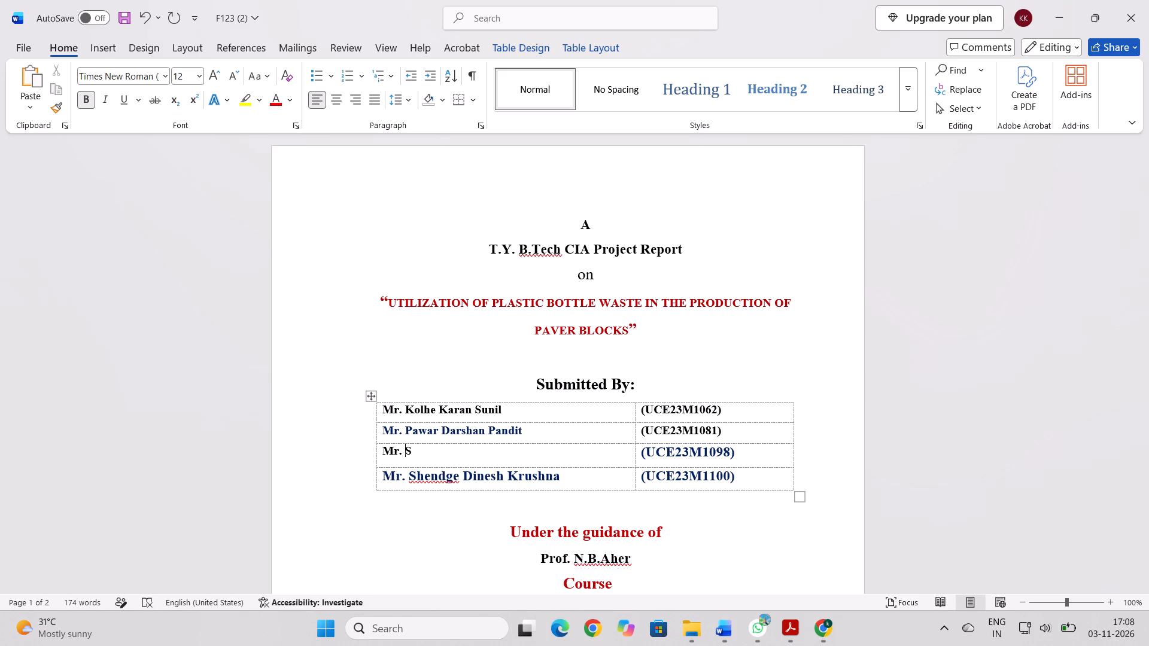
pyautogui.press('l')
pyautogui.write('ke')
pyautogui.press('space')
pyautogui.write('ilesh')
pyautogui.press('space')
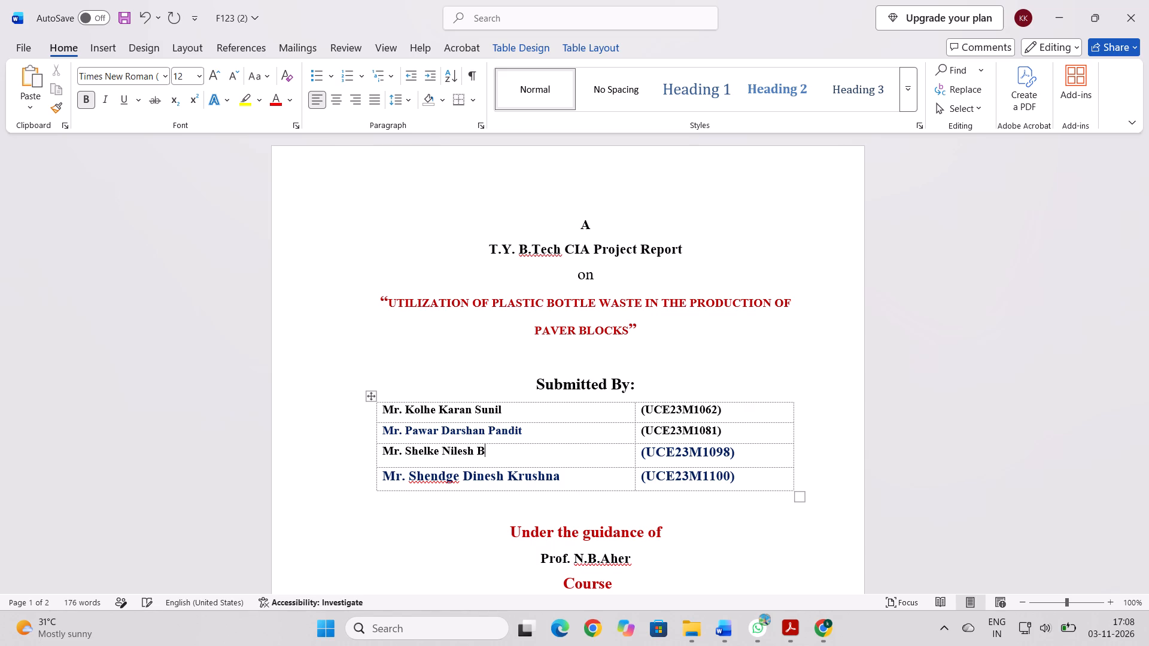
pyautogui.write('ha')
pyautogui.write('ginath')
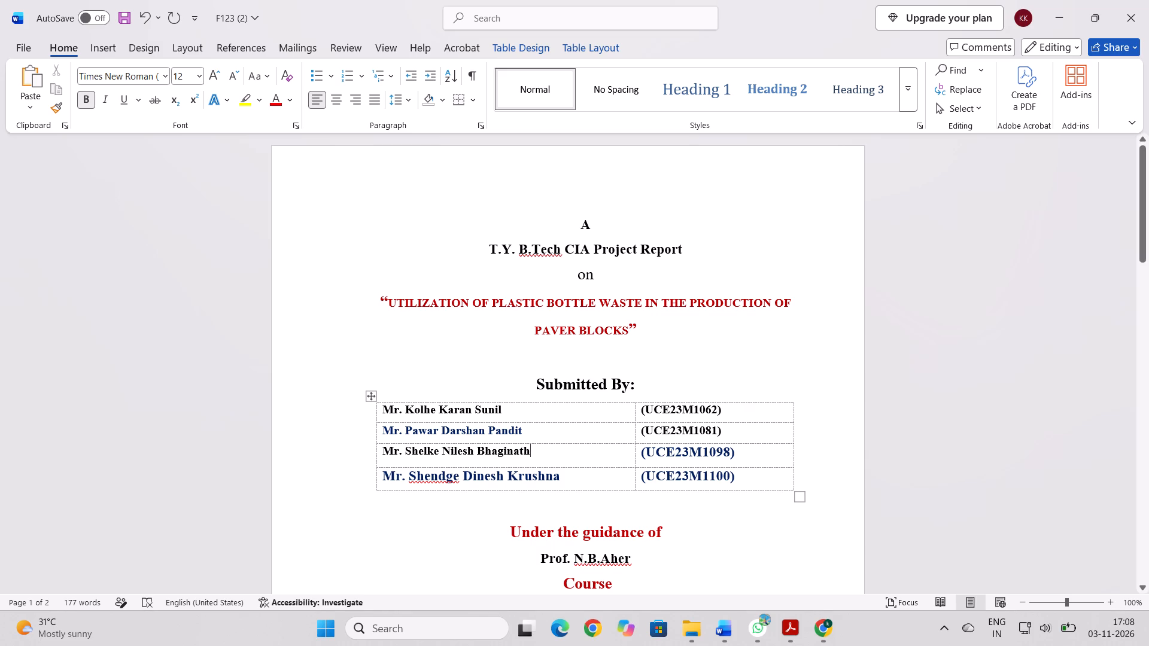
# Clear the student ID number from the third table row.
pyautogui.click(740, 455)
pyautogui.press('BackSpace')
pyautogui.press('BackSpace')
pyautogui.press('BackSpace')
pyautogui.press('BackSpace')
pyautogui.press('BackSpace')
pyautogui.press('BackSpace')
pyautogui.press('BackSpace')
pyautogui.press('BackSpace')
pyautogui.press('BackSpace')
pyautogui.press('BackSpace')
pyautogui.press('BackSpace')
pyautogui.press('BackSpace')
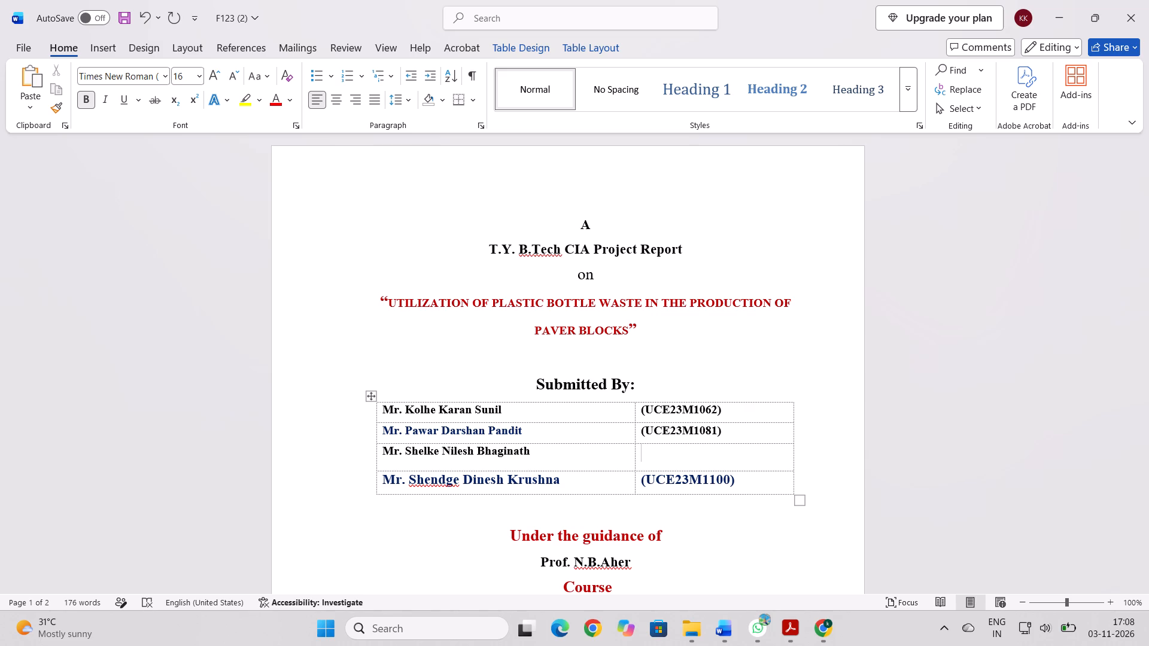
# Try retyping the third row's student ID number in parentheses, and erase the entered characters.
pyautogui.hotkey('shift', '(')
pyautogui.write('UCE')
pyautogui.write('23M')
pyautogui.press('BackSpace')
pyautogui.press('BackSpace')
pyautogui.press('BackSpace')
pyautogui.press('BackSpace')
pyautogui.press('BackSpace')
# Replace the partial entry in the third row's ID cell with the student's full ID number in parentheses at 12 pt.
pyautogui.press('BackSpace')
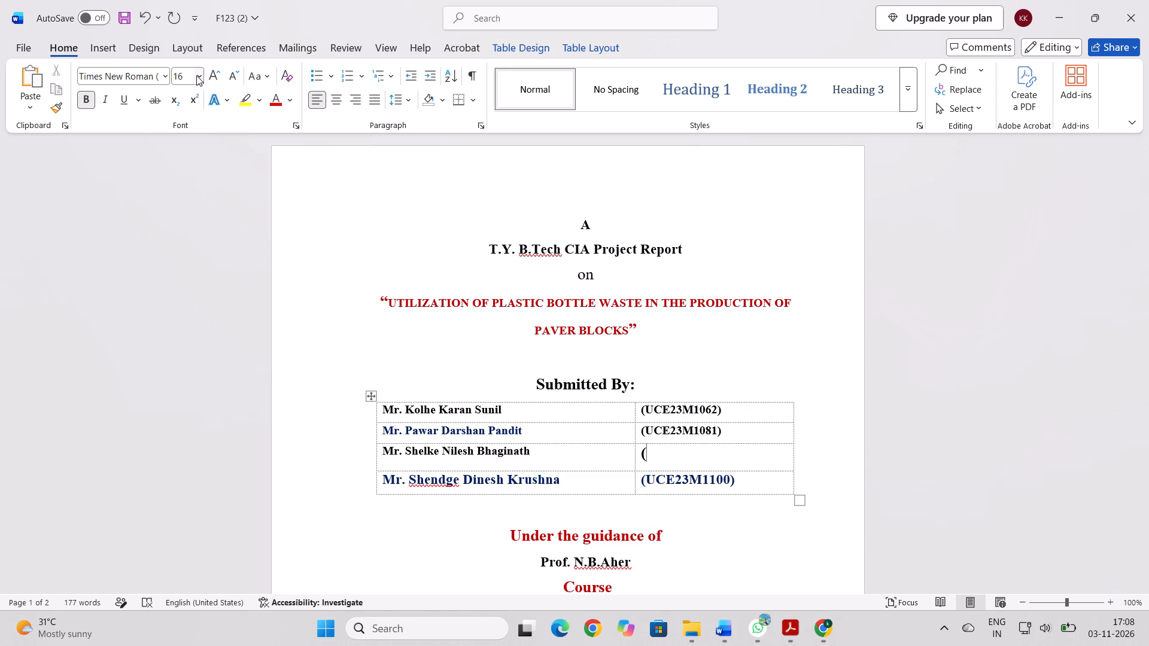
pyautogui.click(196, 75)
pyautogui.click(196, 166)
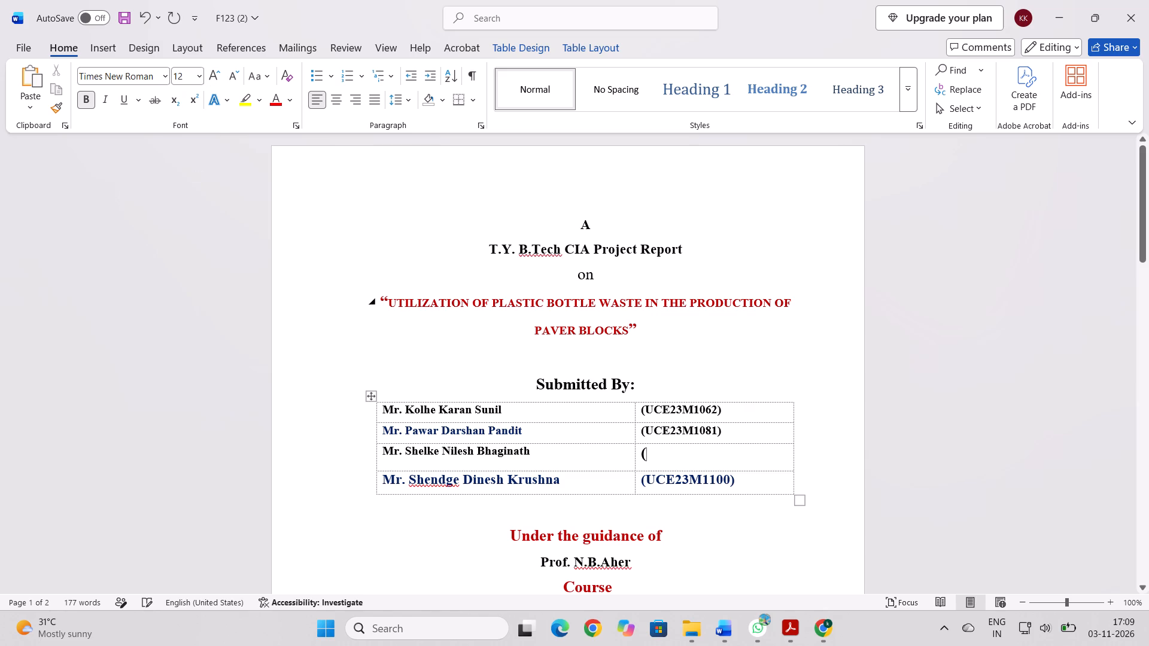
pyautogui.press('BackSpace')
pyautogui.hotkey('shift', '(')
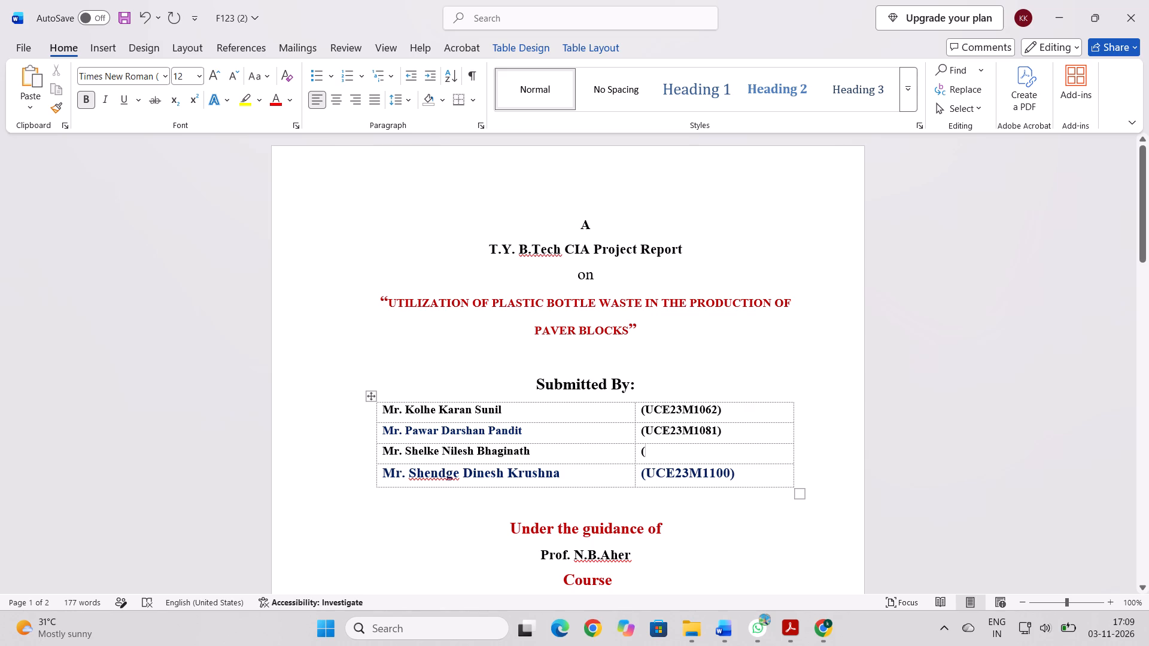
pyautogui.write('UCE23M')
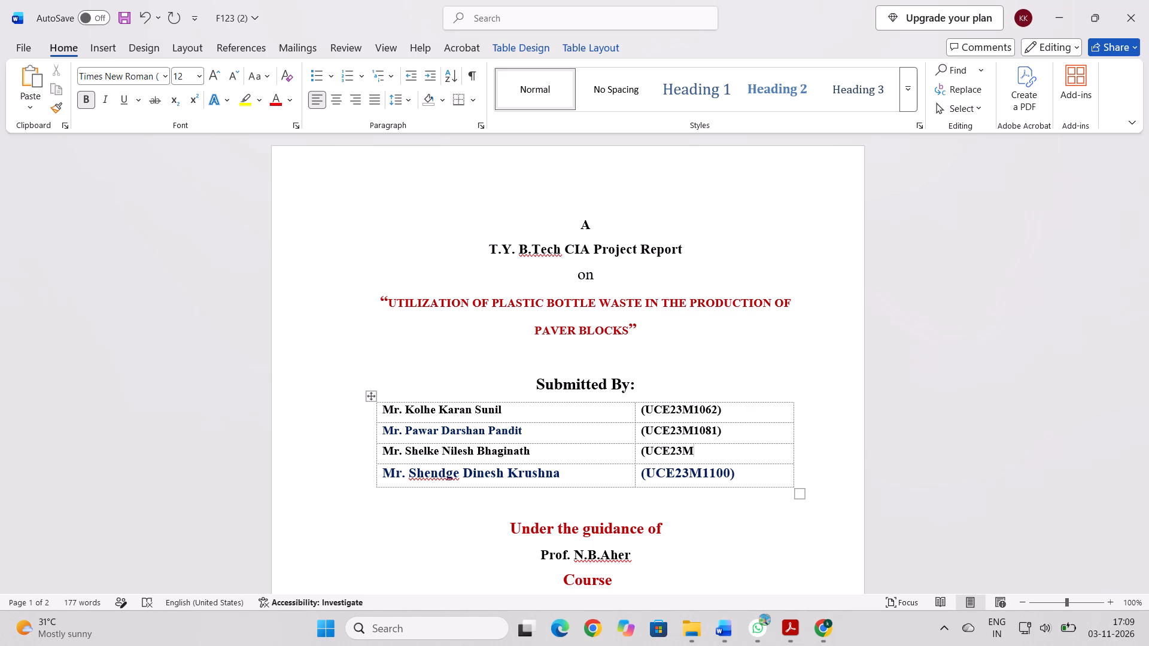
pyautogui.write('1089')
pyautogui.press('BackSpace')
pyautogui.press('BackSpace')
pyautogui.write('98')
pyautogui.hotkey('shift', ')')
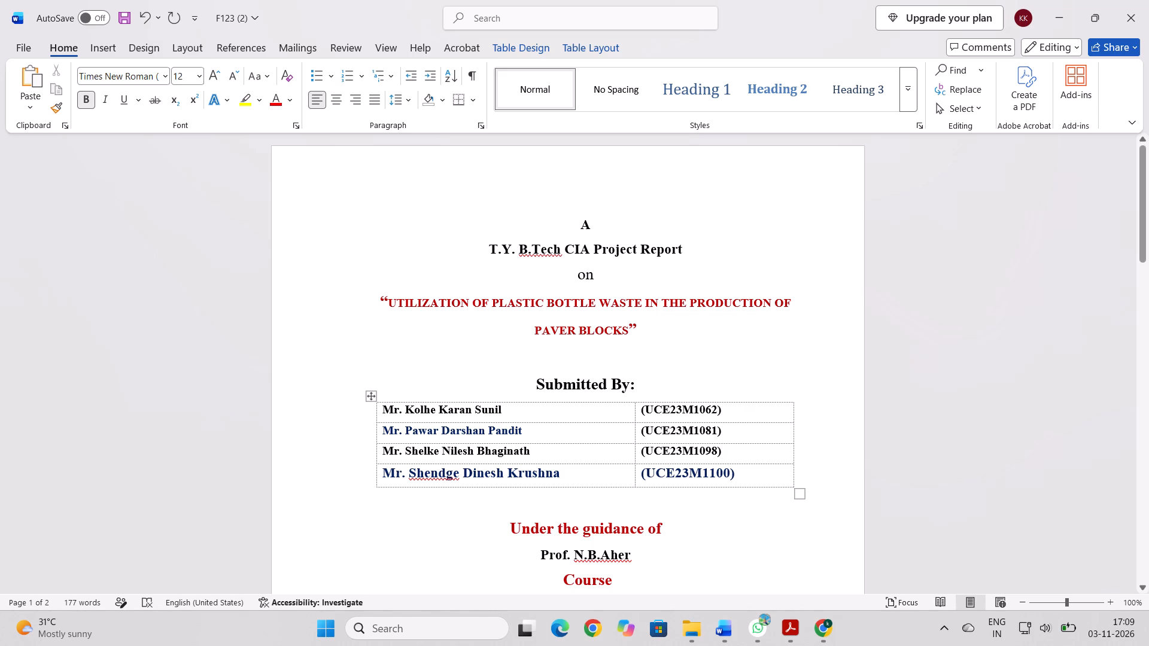
# Erase the student's name from the fourth row's name cell in the Submitted By table.
pyautogui.click(564, 478)
pyautogui.press('BackSpace')
pyautogui.press('BackSpace')
pyautogui.press('BackSpace')
pyautogui.press('BackSpace')
pyautogui.press('BackSpace')
pyautogui.press('BackSpace')
pyautogui.press('BackSpace')
pyautogui.press('BackSpace')
pyautogui.press('BackSpace')
pyautogui.press('BackSpace')
pyautogui.press('BackSpace')
pyautogui.press('BackSpace')
pyautogui.press('BackSpace')
pyautogui.press('BackSpace')
pyautogui.press('BackSpace')
pyautogui.press('BackSpace')
pyautogui.press('BackSpace')
pyautogui.press('BackSpace')
pyautogui.press('BackSpace')
pyautogui.press('BackSpace')
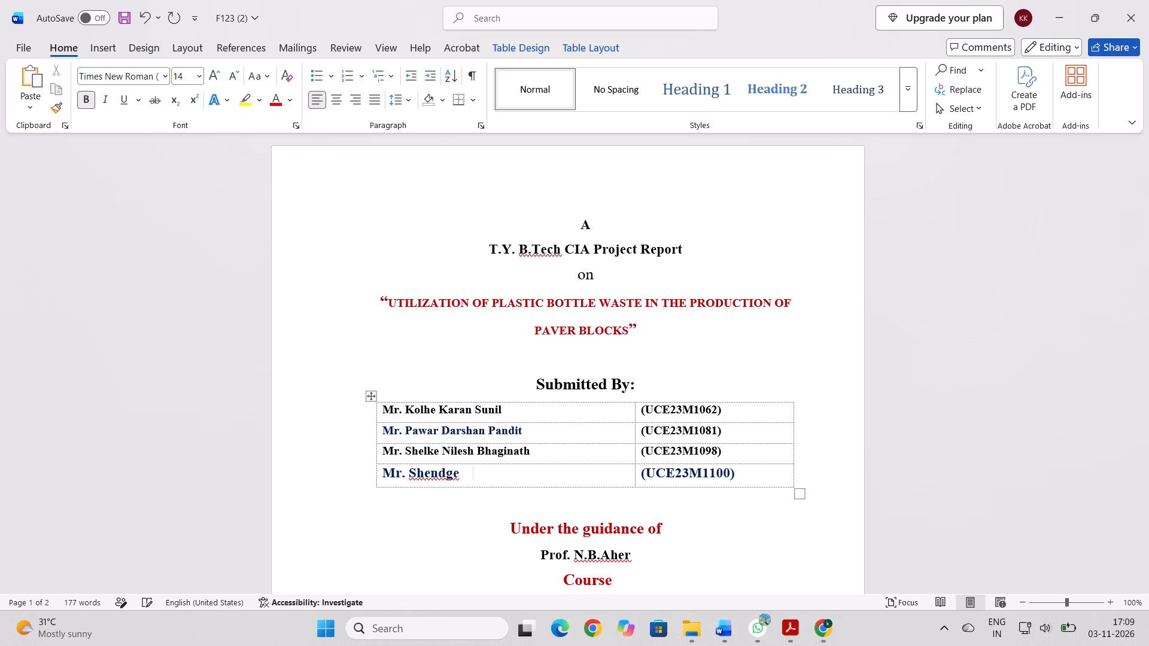
pyautogui.press('BackSpace')
pyautogui.press('BackSpace')
pyautogui.press('BackSpace')
pyautogui.press('BackSpace')
pyautogui.press('BackSpace')
pyautogui.press('BackSpace')
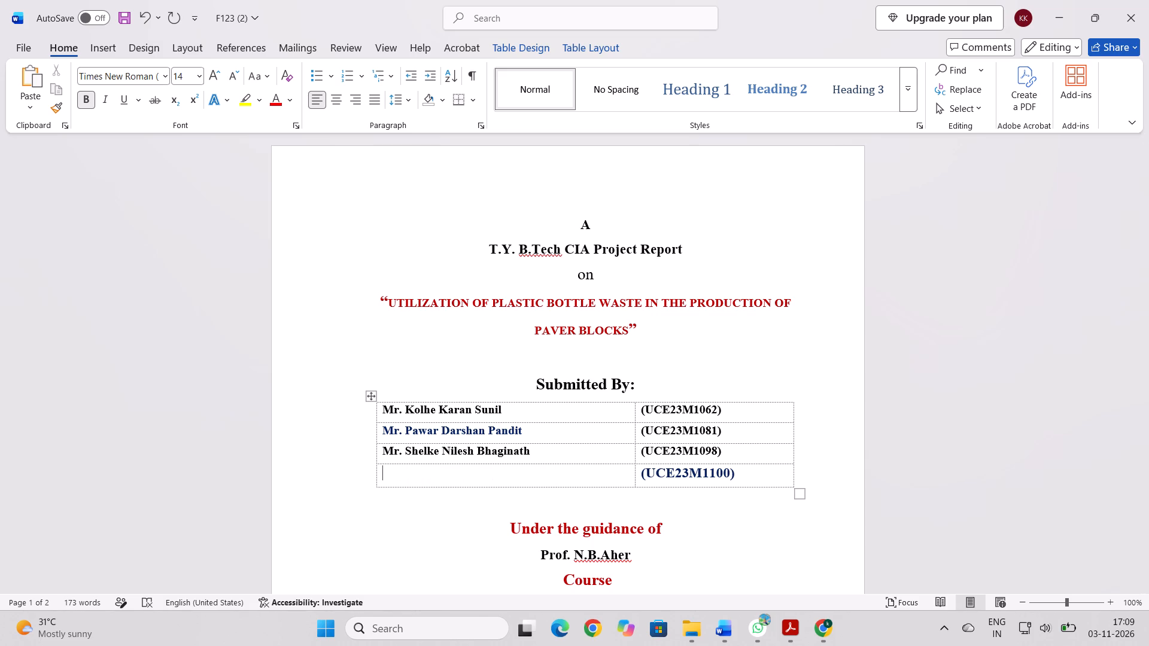
# Enter the student's full name with the Mr. title at 12 pt in the fourth row's emptied name cell.
pyautogui.click(189, 73)
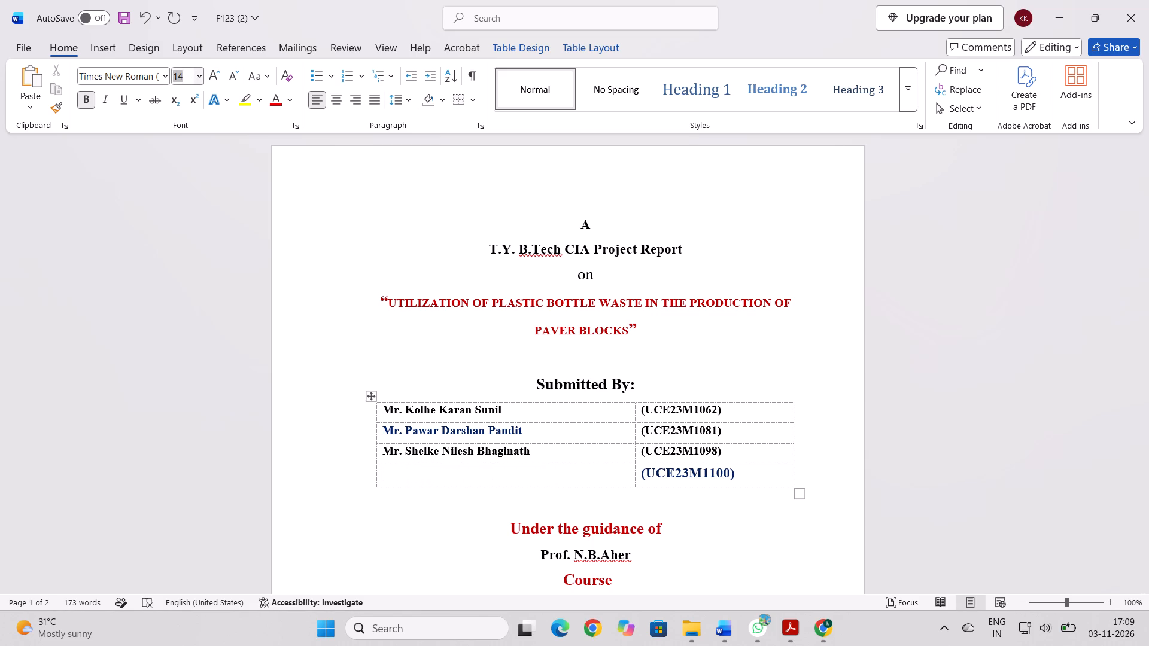
pyautogui.click(197, 81)
pyautogui.click(193, 165)
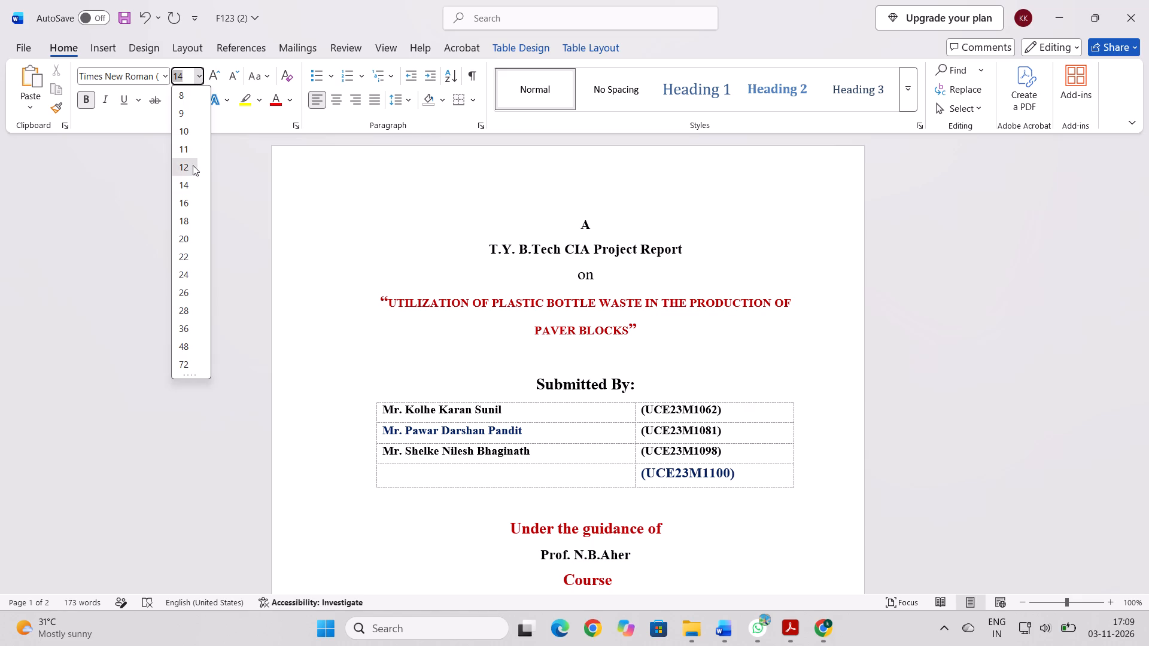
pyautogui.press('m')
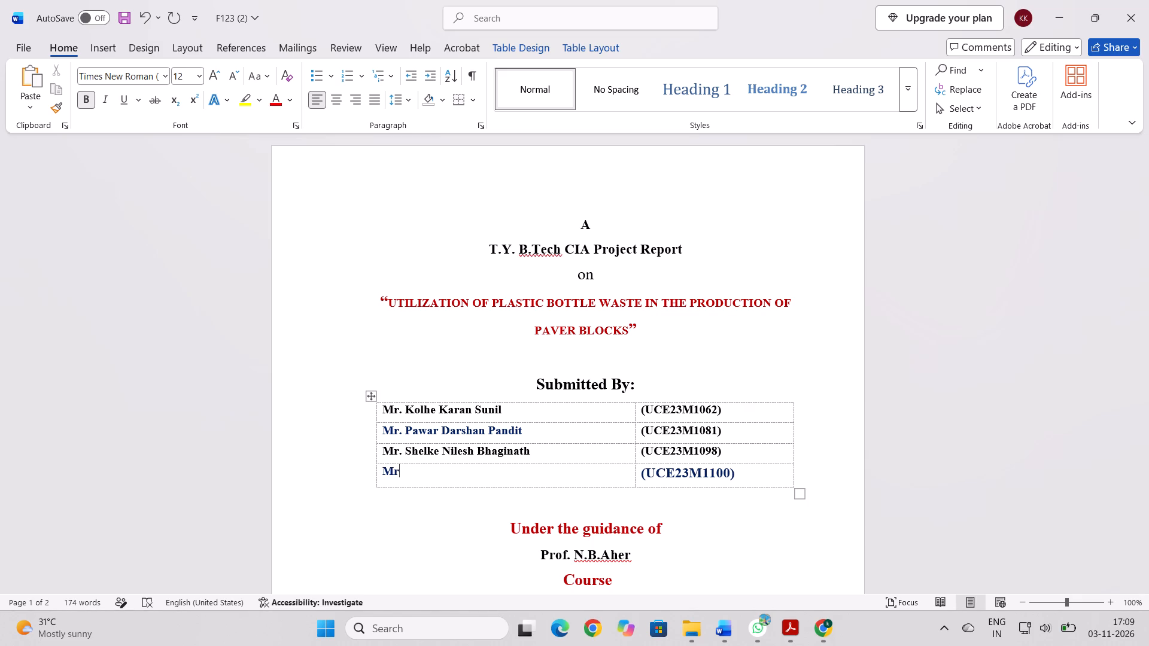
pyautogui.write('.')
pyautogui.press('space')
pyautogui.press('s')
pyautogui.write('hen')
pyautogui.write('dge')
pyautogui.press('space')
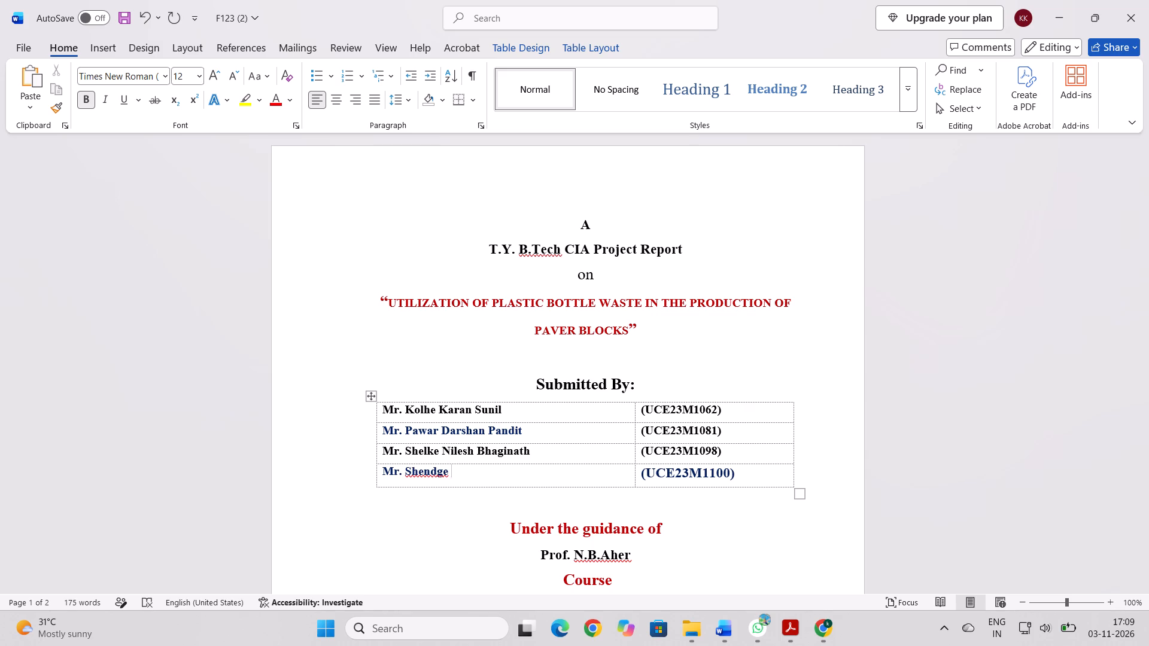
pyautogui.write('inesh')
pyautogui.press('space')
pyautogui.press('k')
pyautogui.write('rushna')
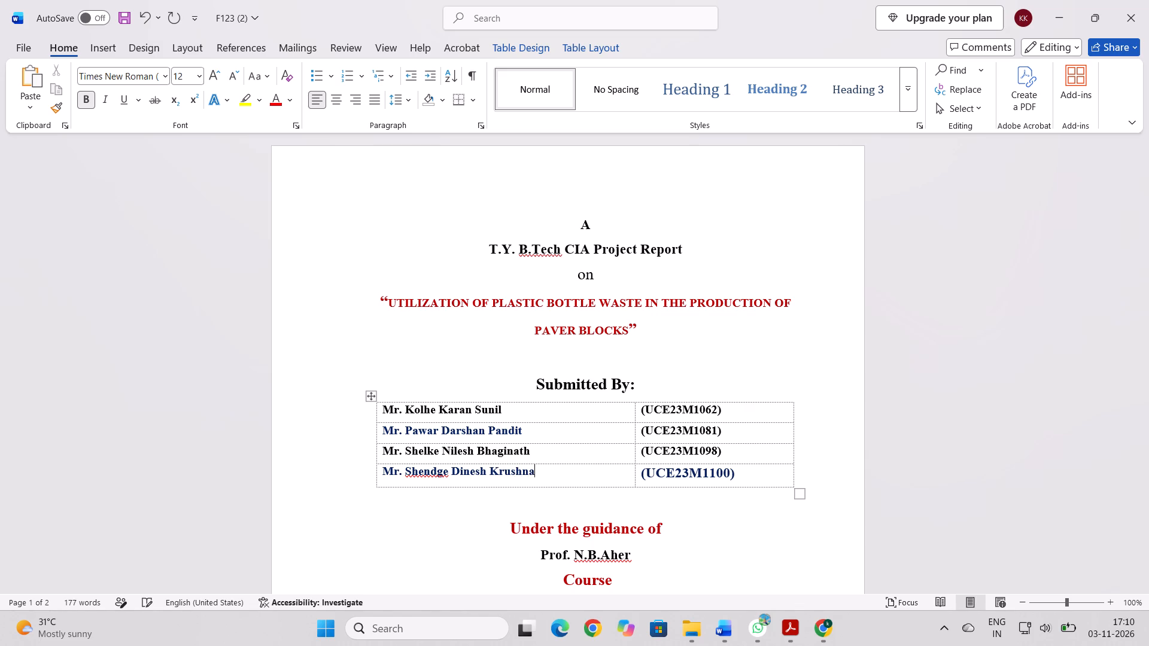
# Erase the student's ID number from the fourth row's ID cell and set the emptied cell's font size to 12 pt.
pyautogui.click(741, 471)
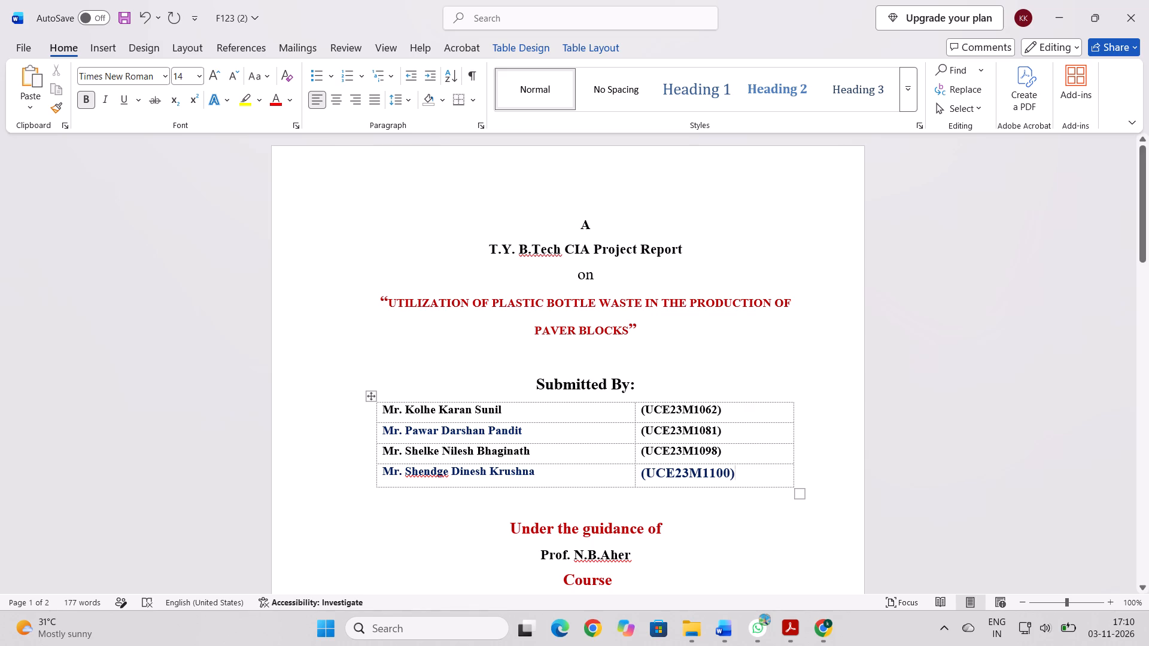
pyautogui.press('BackSpace')
pyautogui.press('BackSpace')
pyautogui.press('BackSpace')
pyautogui.press('BackSpace')
pyautogui.press('BackSpace')
pyautogui.press('BackSpace')
pyautogui.press('BackSpace')
pyautogui.press('BackSpace')
pyautogui.press('BackSpace')
pyautogui.press('BackSpace')
pyautogui.press('BackSpace')
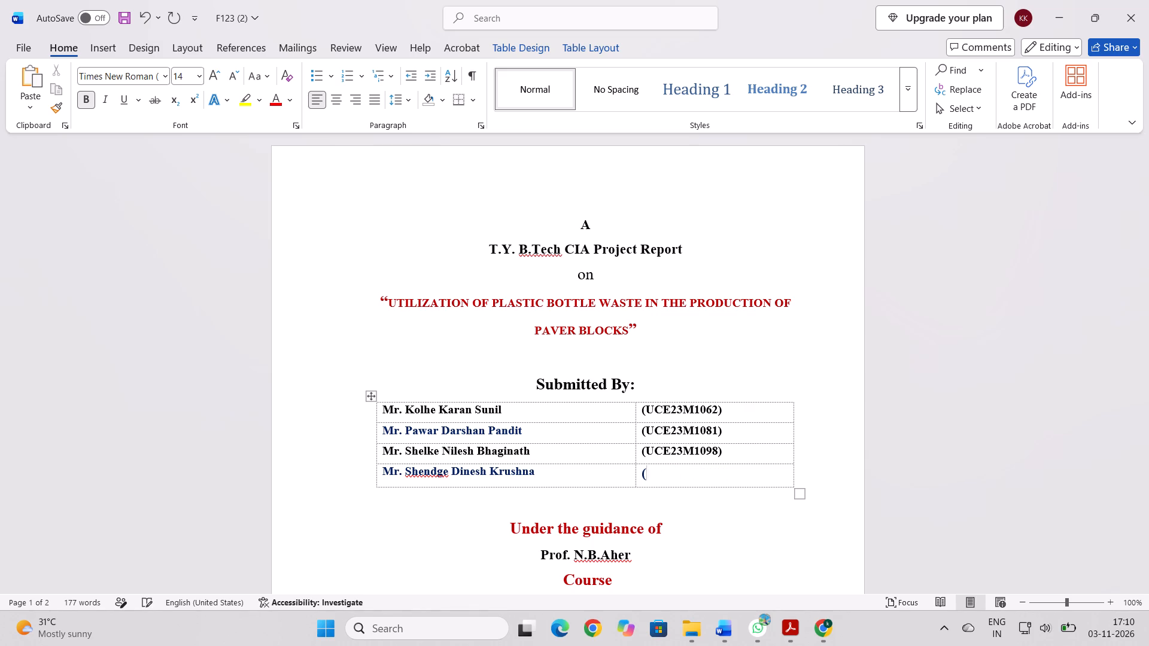
pyautogui.press('BackSpace')
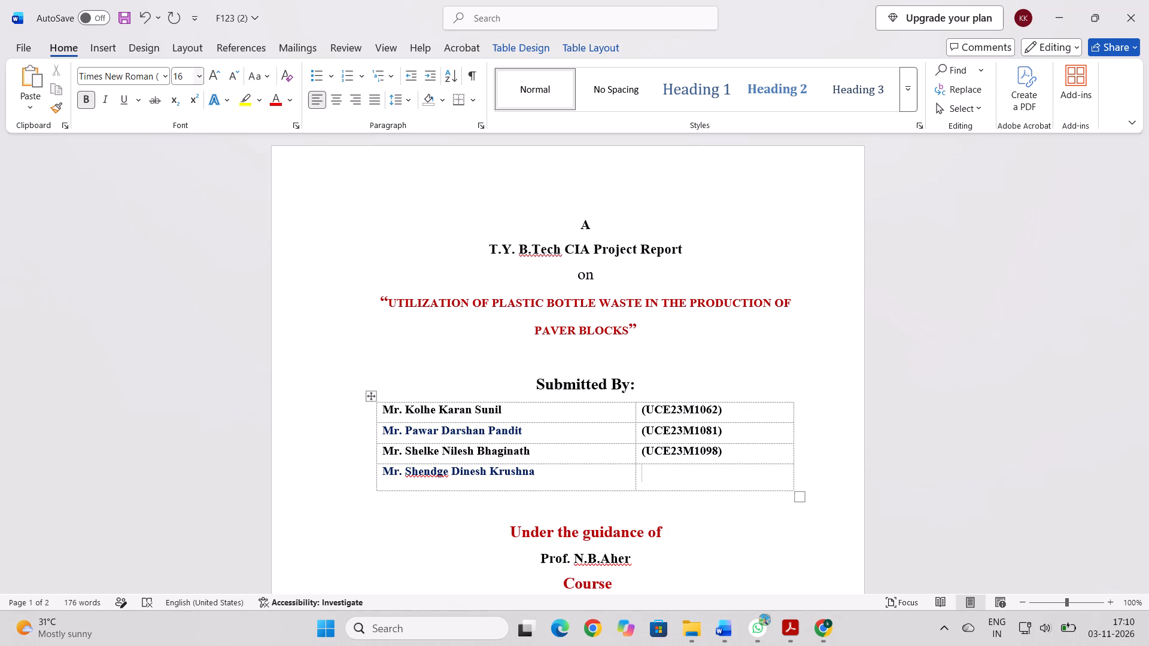
pyautogui.click(190, 72)
pyautogui.click(196, 75)
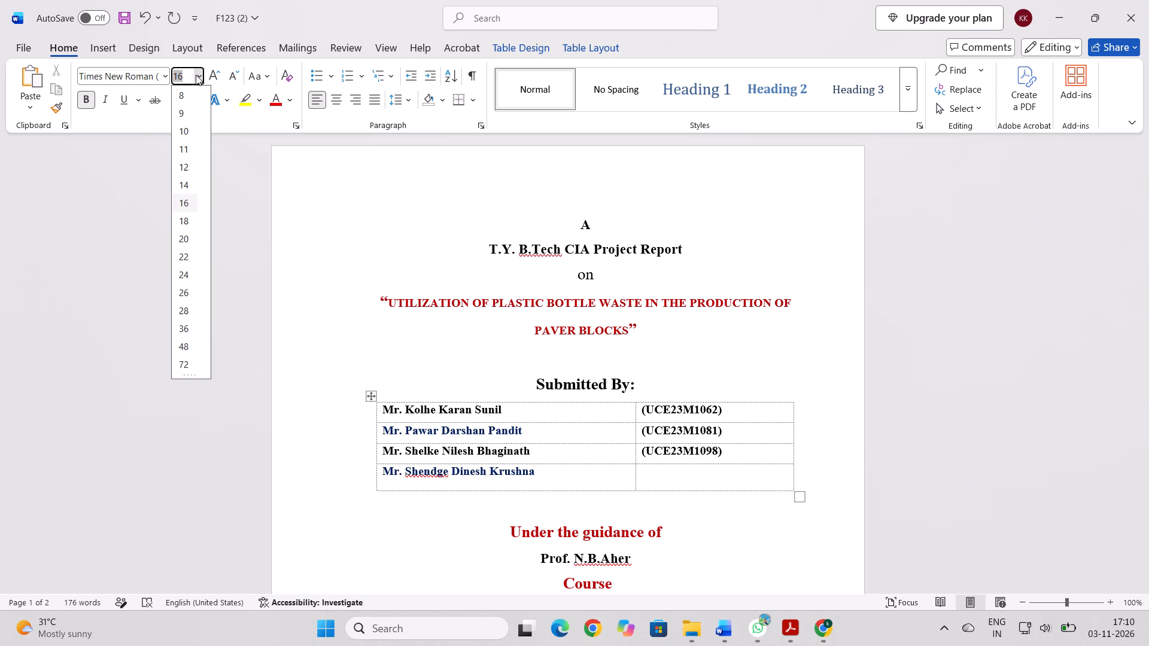
pyautogui.click(194, 163)
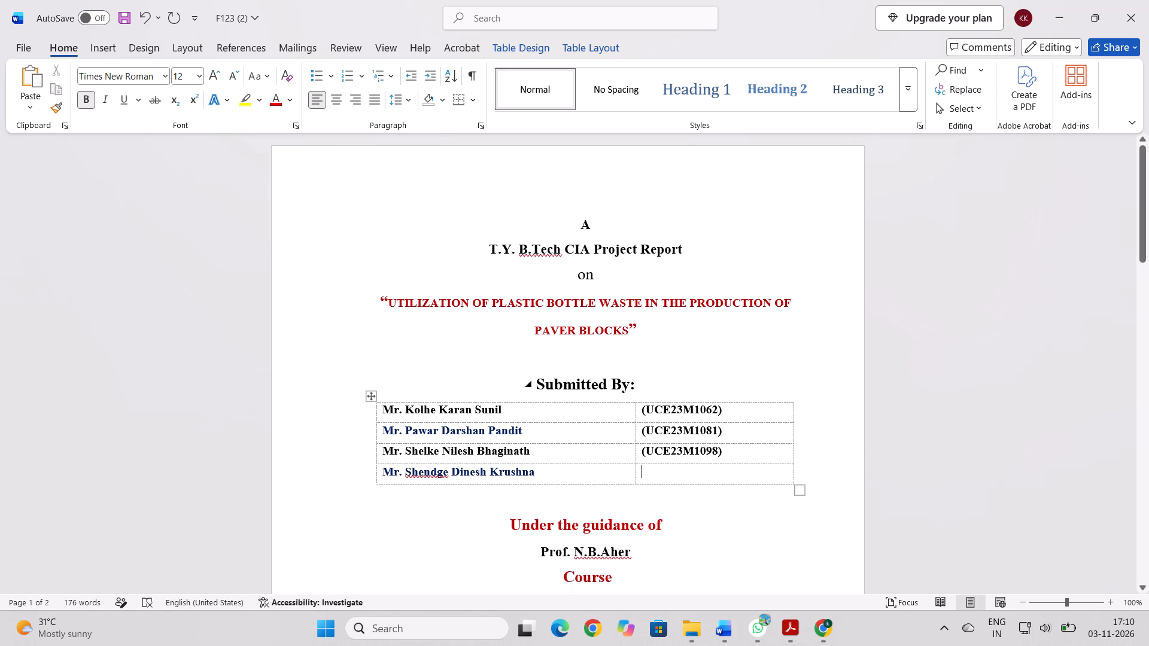
# Enter the student's ID number in parentheses in the fourth row's empty ID cell.
pyautogui.hotkey('shift', '(')
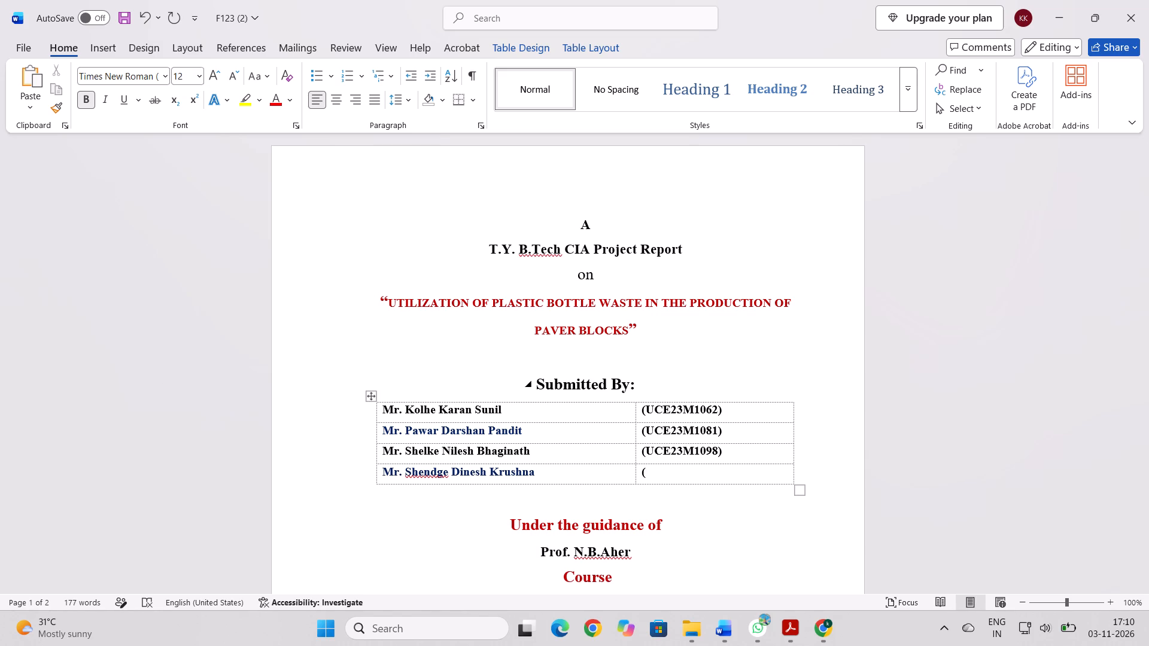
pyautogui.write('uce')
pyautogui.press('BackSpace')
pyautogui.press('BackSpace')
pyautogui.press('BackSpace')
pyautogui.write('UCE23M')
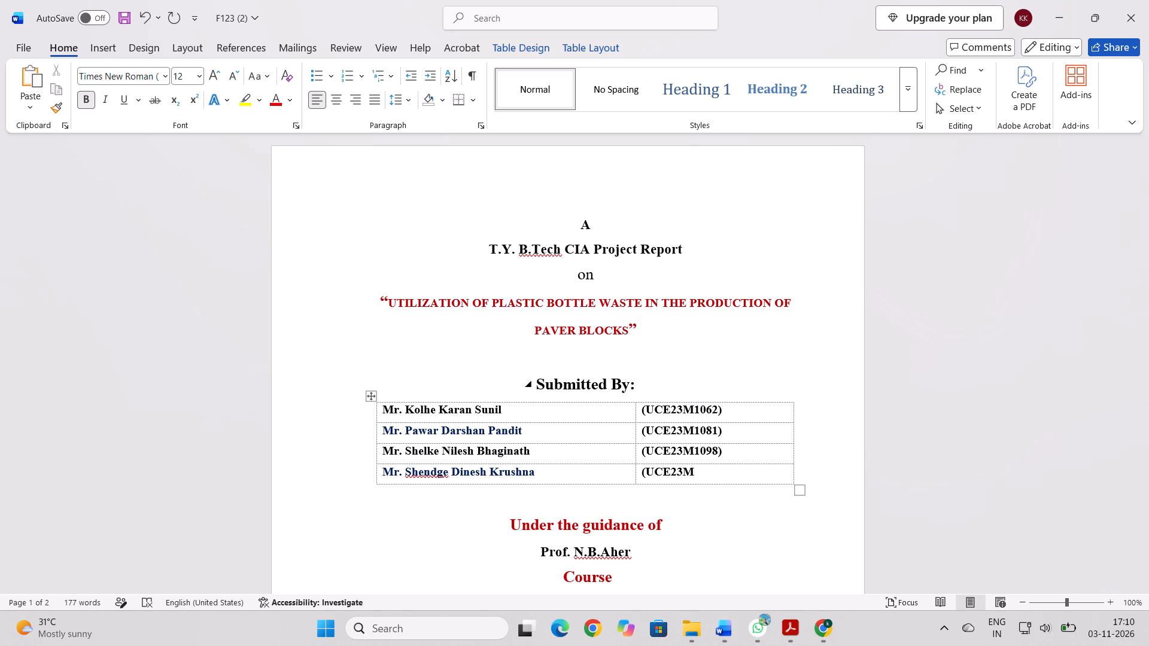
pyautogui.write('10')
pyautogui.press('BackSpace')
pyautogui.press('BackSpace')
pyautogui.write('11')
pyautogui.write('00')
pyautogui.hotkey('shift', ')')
# Copy the "Academic Year: 2026-2027" line from page two and paste it below the university affiliation line on page one.
pyautogui.scroll(-1, 530, 394)
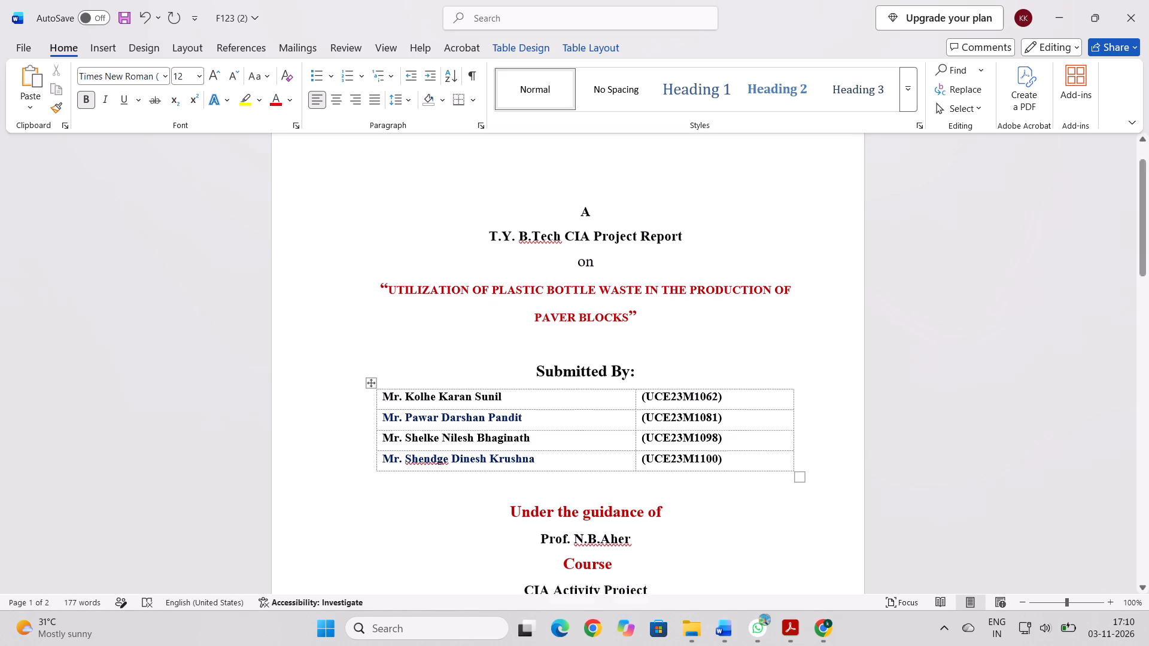
pyautogui.scroll(-2, 530, 394)
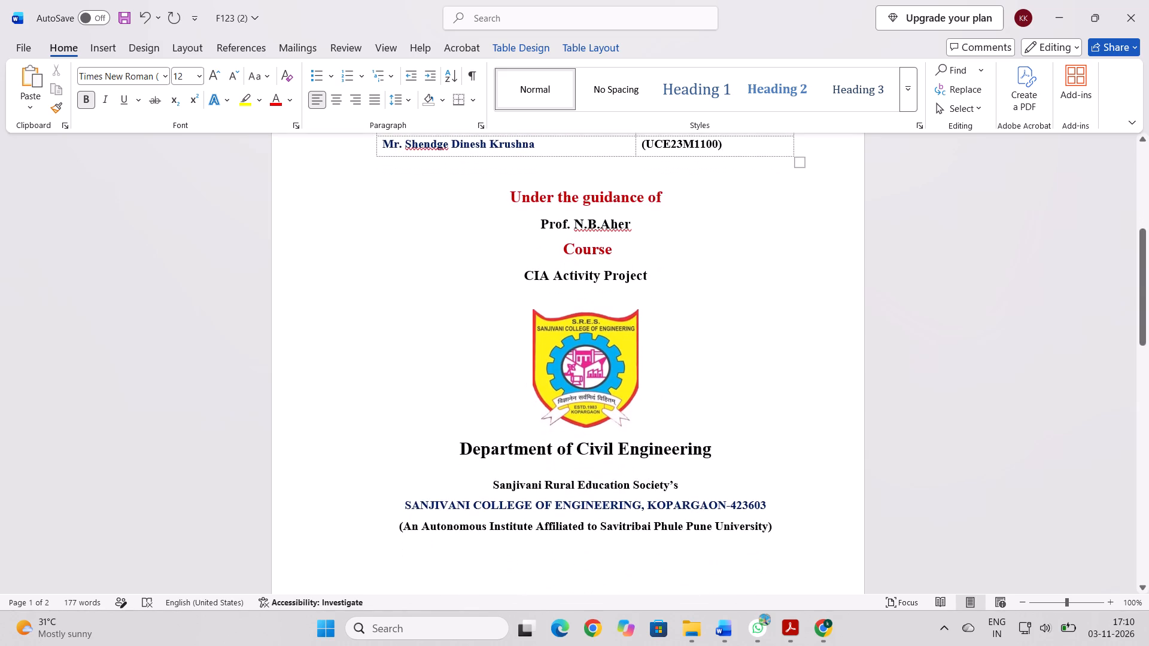
pyautogui.scroll(-1, 530, 394)
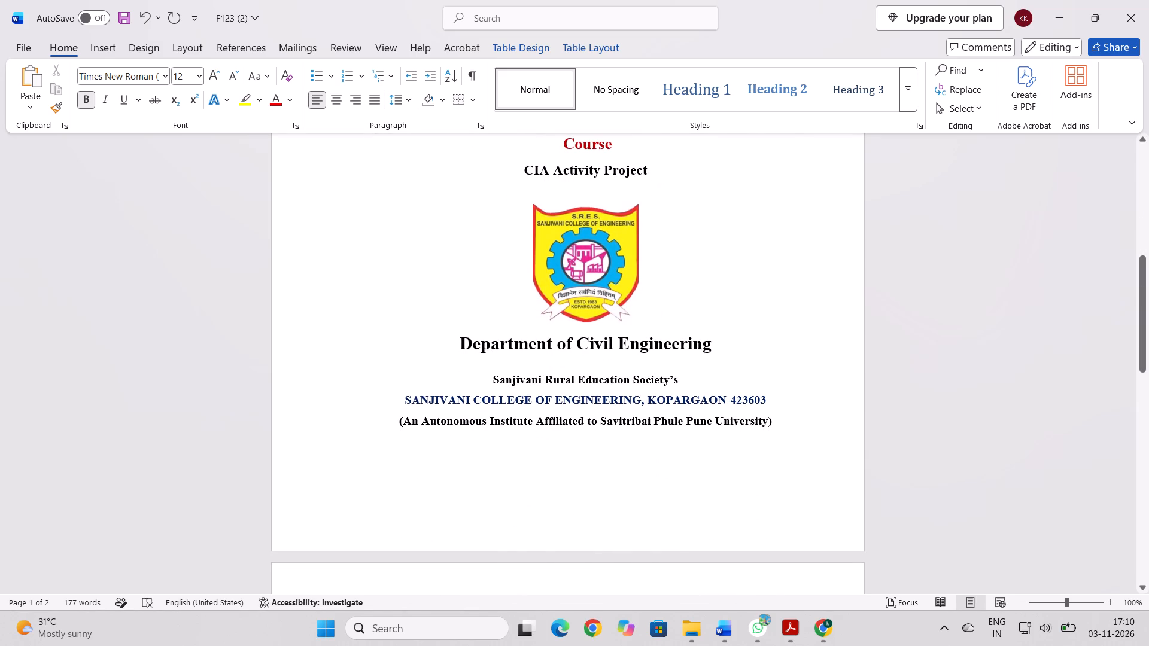
pyautogui.scroll(-1, 526, 453)
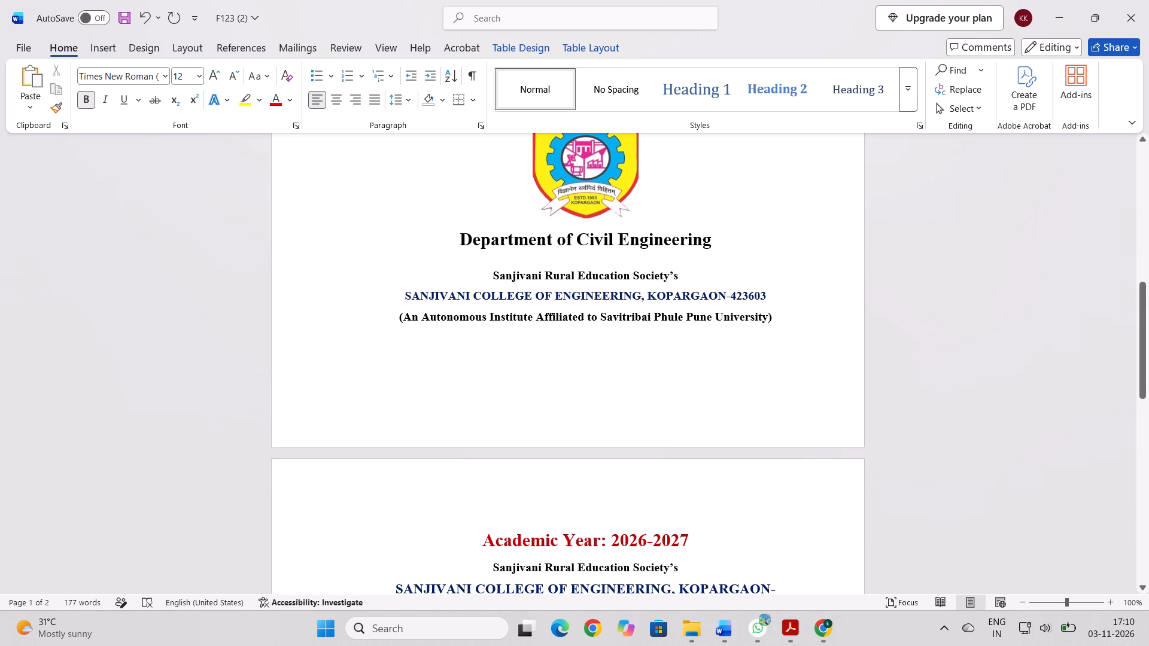
pyautogui.click(487, 541)
pyautogui.moveTo(487, 541); pyautogui.dragTo(582, 529)
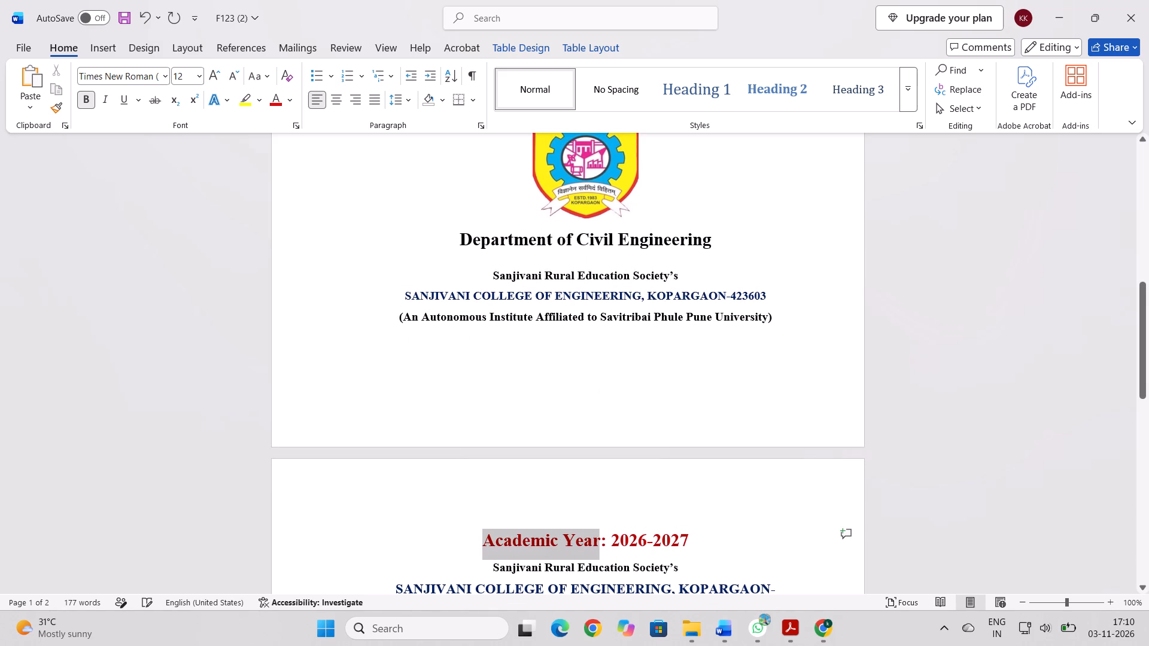
pyautogui.moveTo(582, 529); pyautogui.dragTo(702, 522)
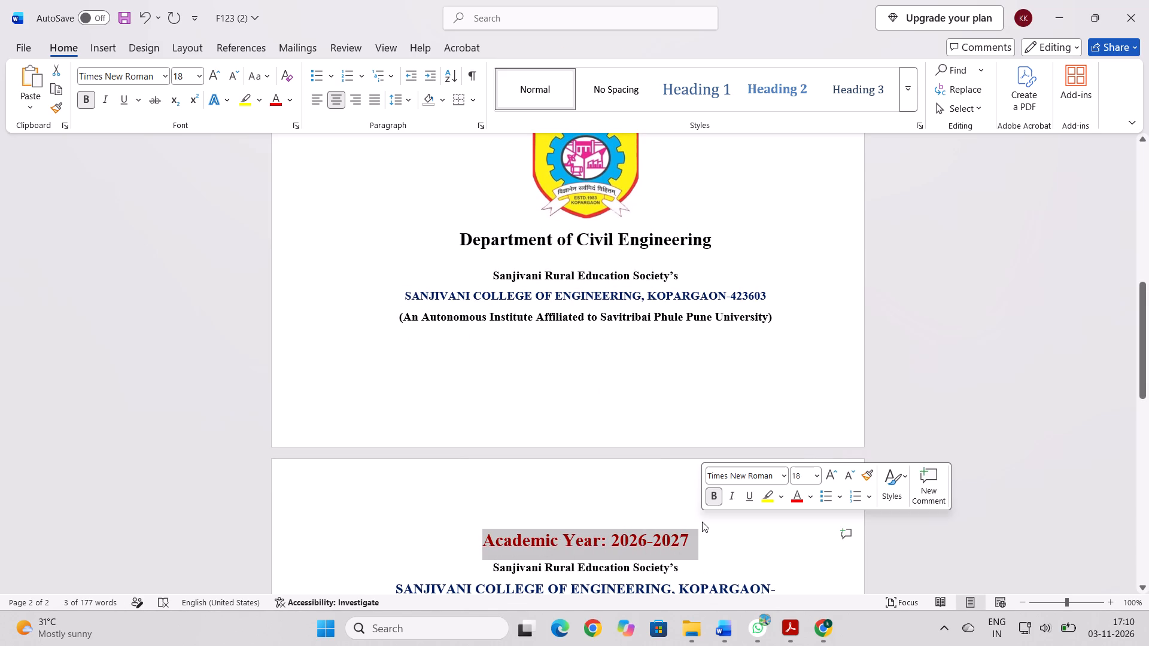
pyautogui.hotkey('ctrl', 'c')
pyautogui.hotkey('ctrl', 'c')
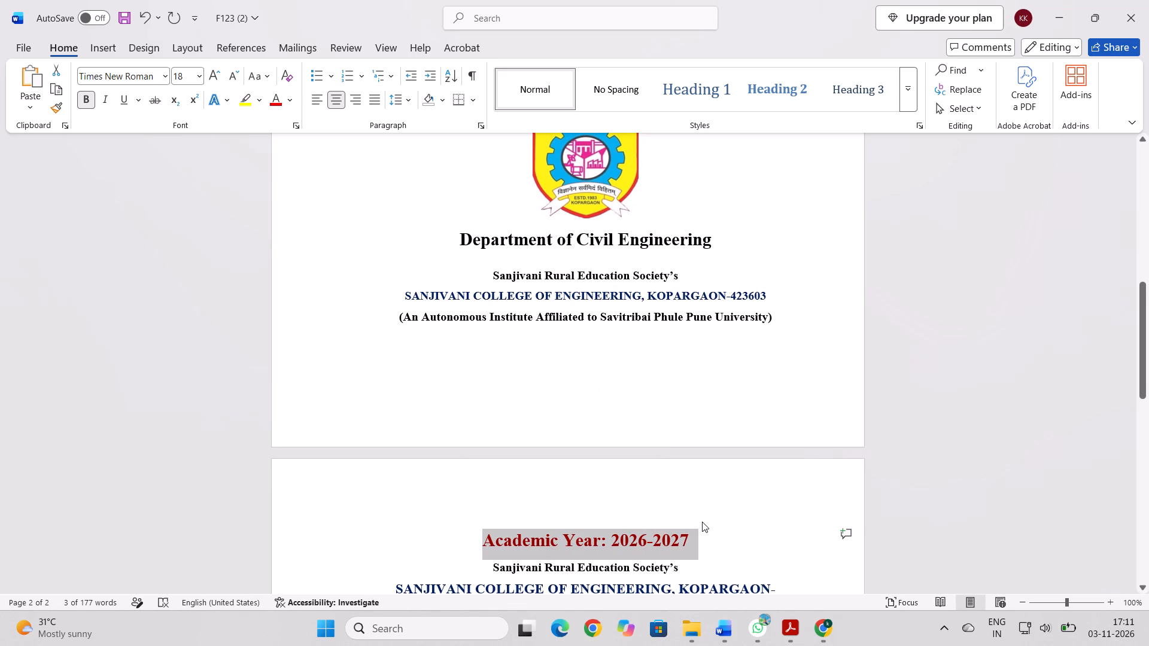
pyautogui.hotkey('ctrl', 'c')
pyautogui.doubleClick(552, 370)
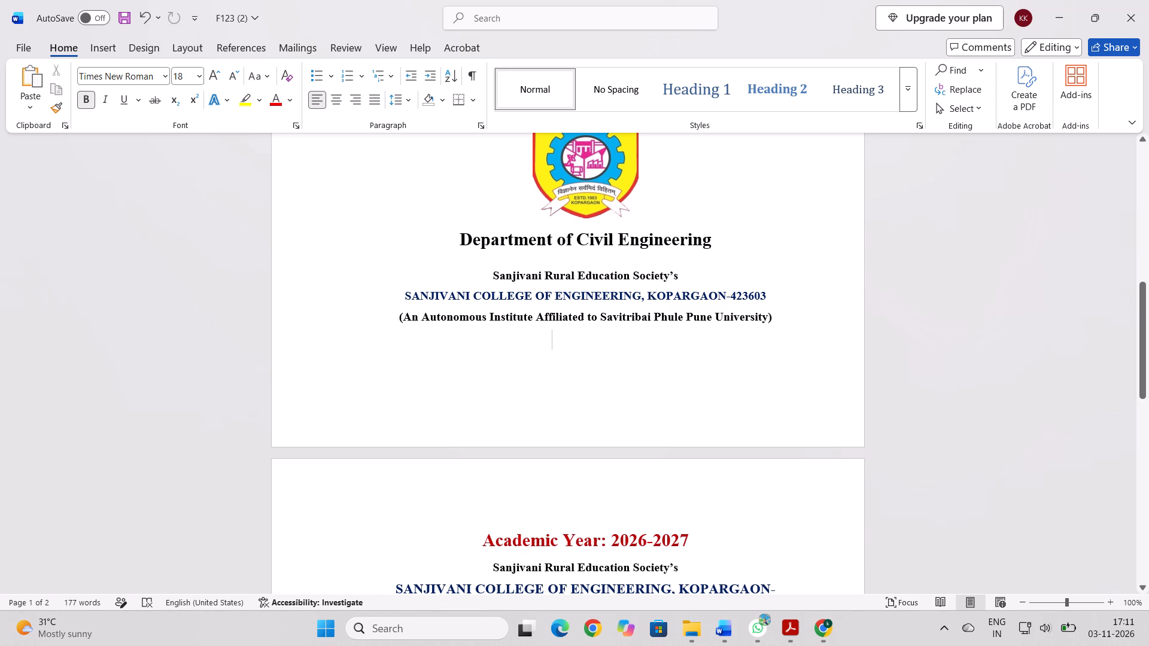
pyautogui.press('Return')
pyautogui.press('BackSpace')
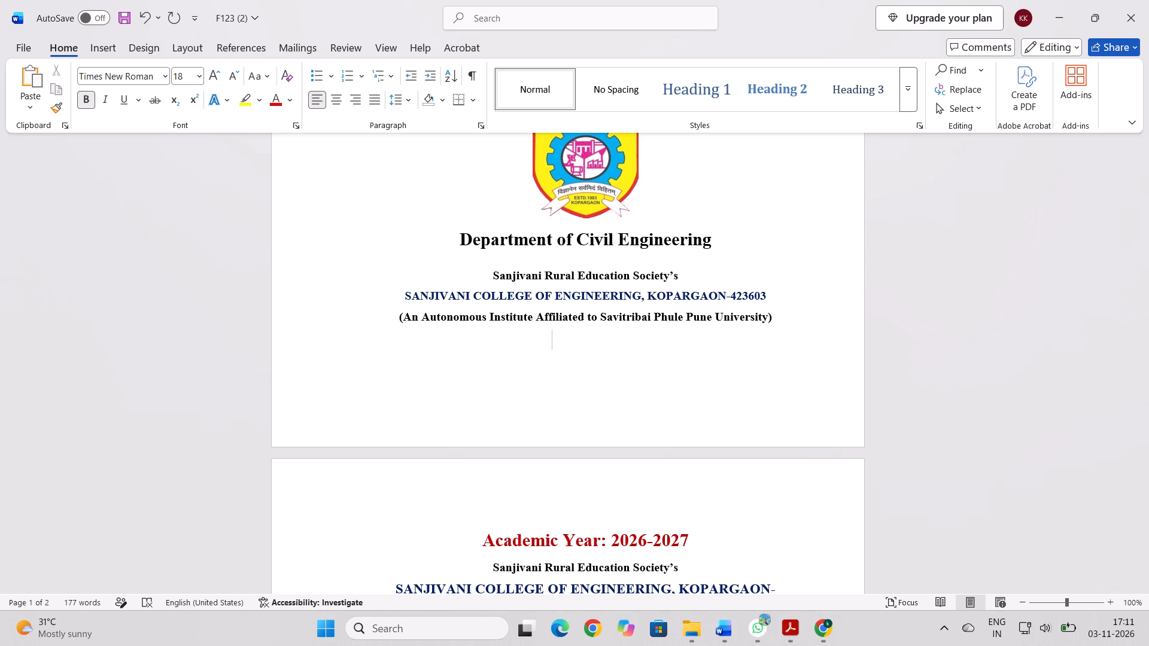
pyautogui.hotkey('ctrl', 'v')
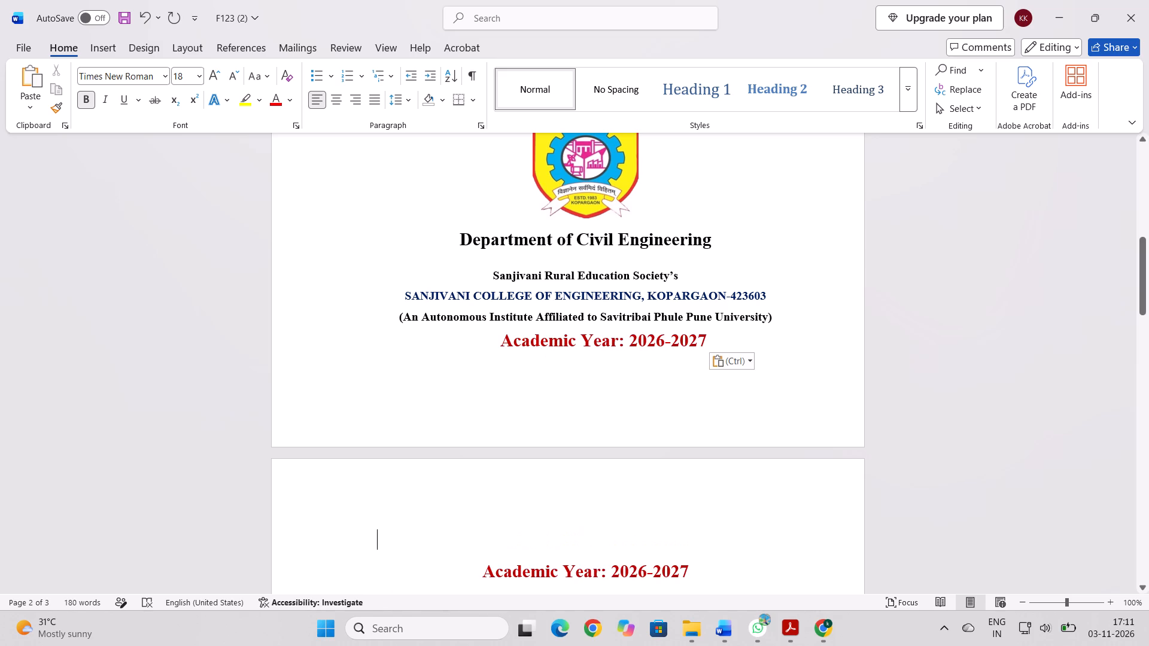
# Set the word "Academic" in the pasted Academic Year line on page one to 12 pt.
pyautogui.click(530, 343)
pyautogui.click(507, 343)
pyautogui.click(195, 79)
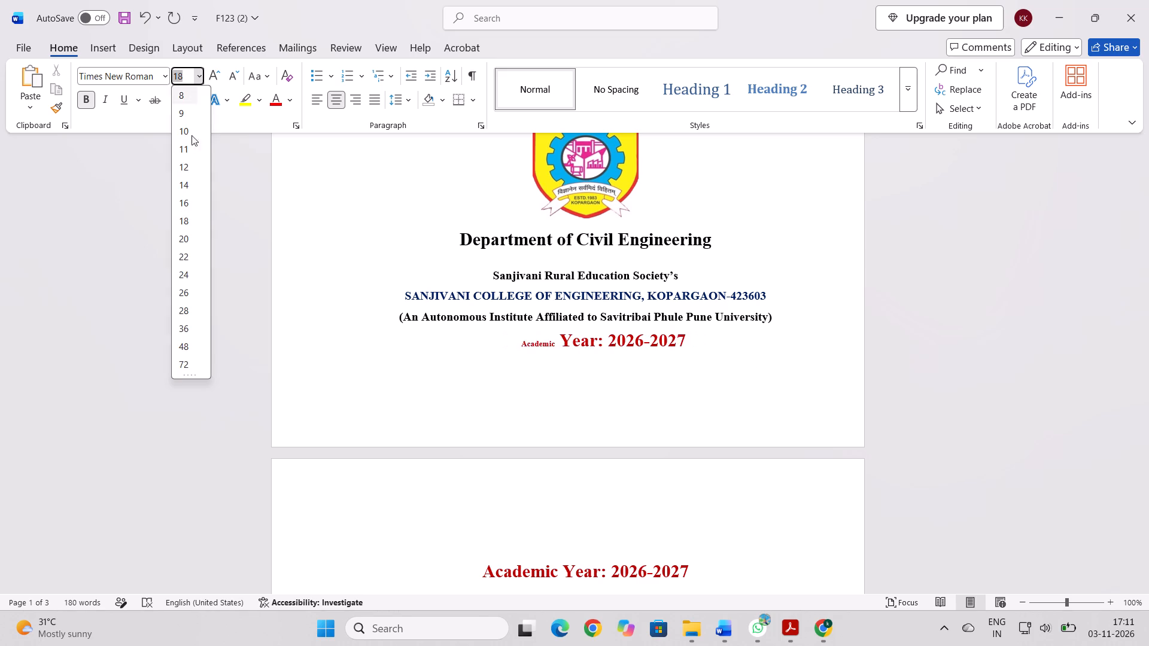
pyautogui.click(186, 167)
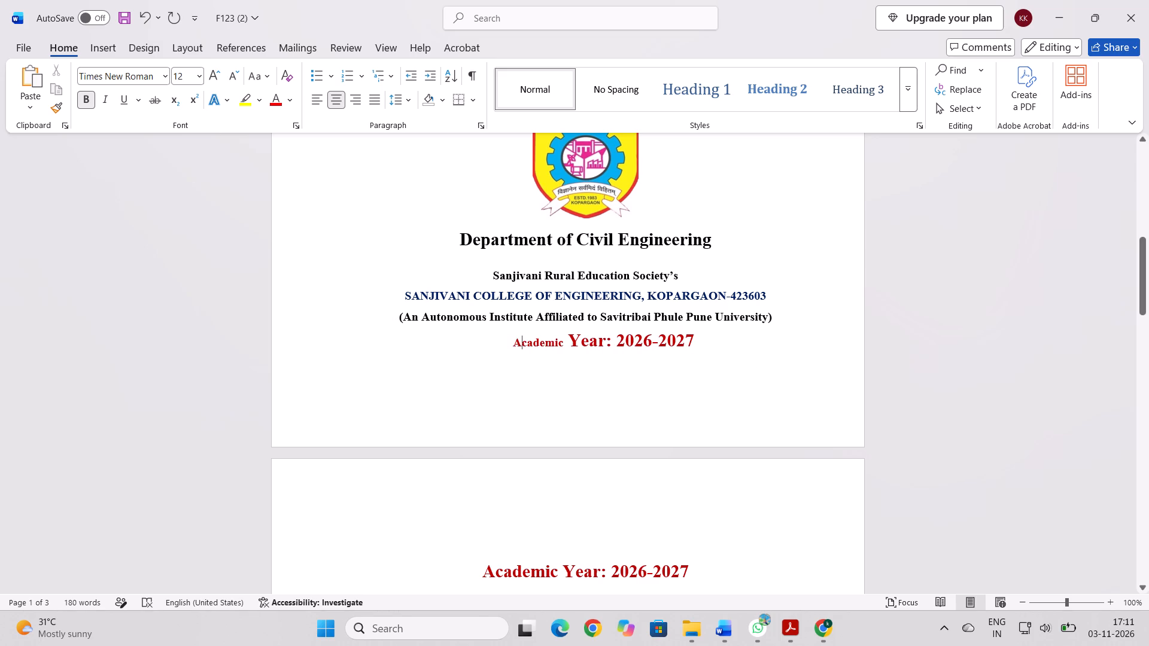
# Set the whole pasted "Academic Year: 2026-2027" line on page one to 14 pt.
pyautogui.click(516, 342)
pyautogui.moveTo(516, 342); pyautogui.dragTo(540, 342)
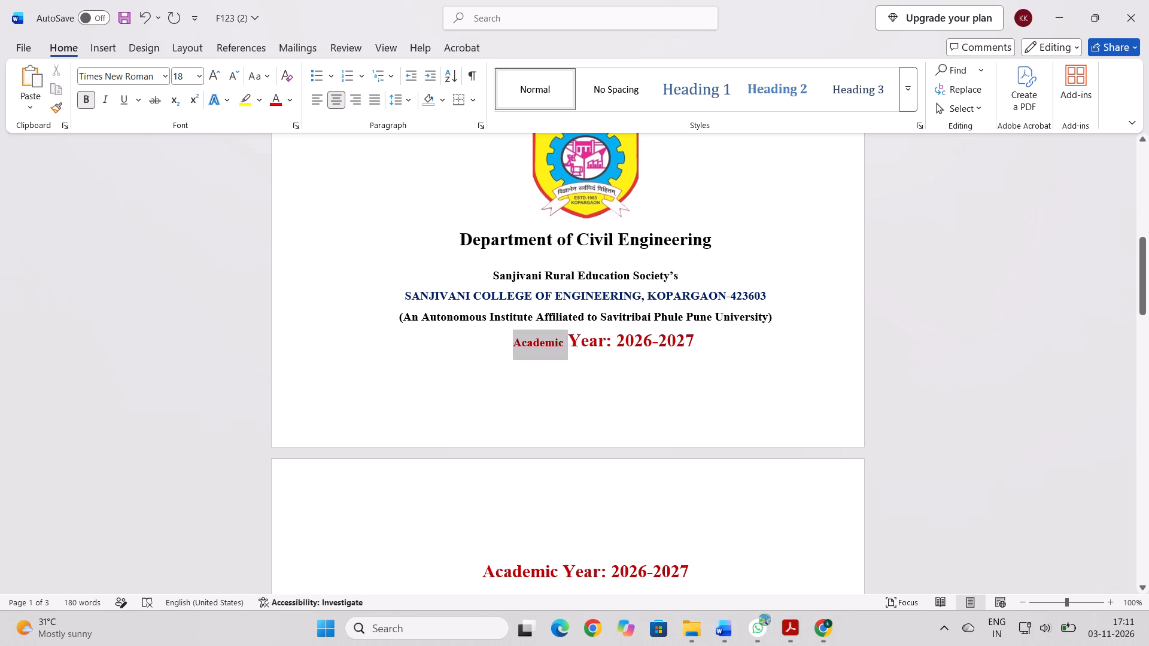
pyautogui.moveTo(540, 342); pyautogui.dragTo(687, 350)
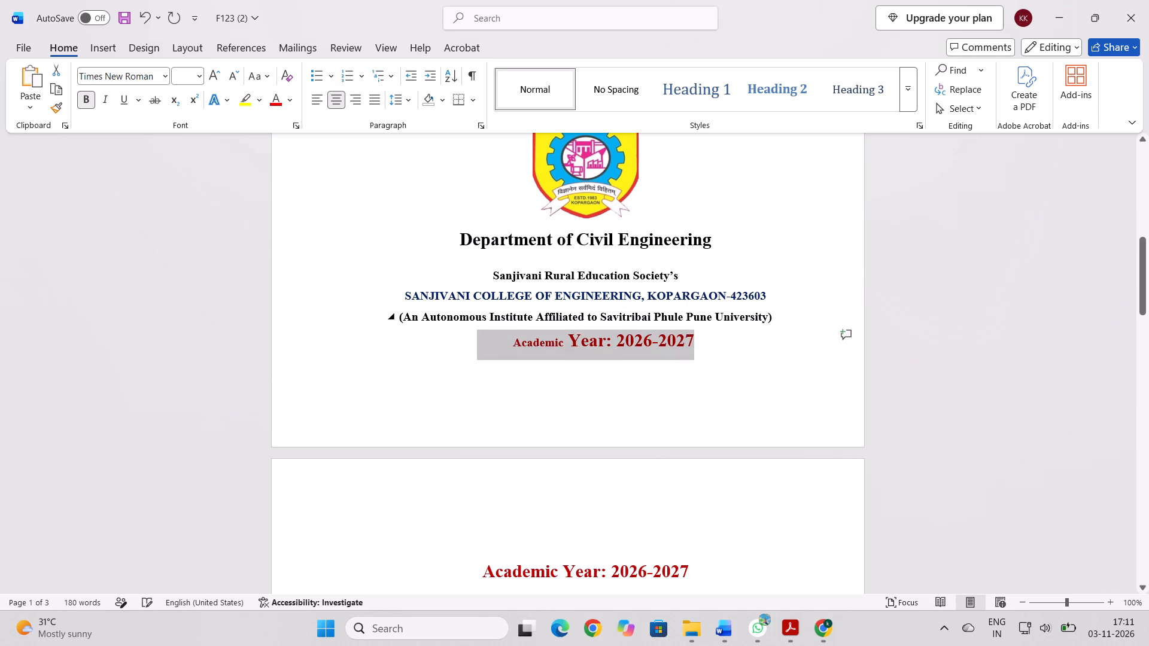
pyautogui.click(200, 77)
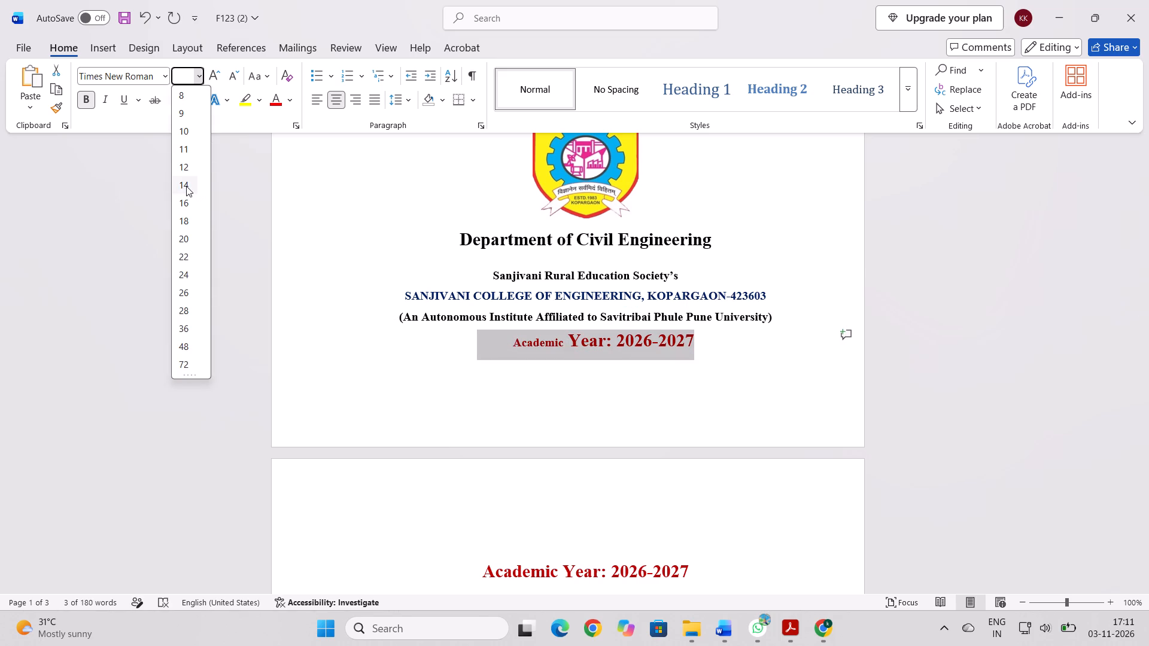
pyautogui.click(186, 186)
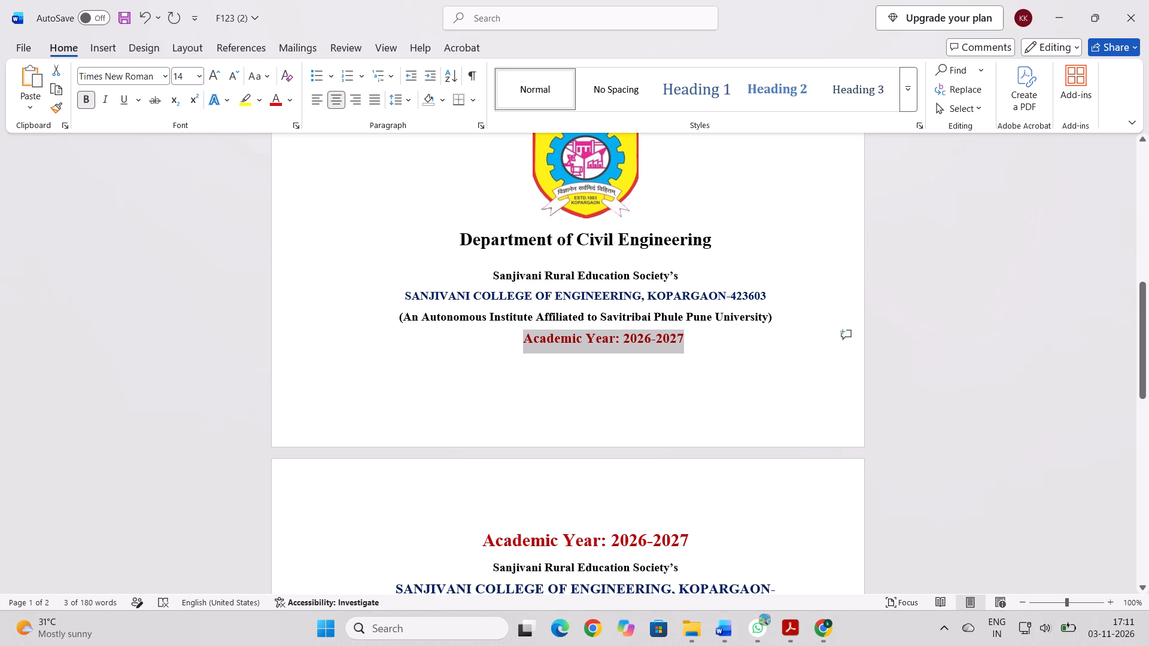
# Delete the duplicate "Academic Year: 2026-2027" line and its empty paragraph from the top of page two.
pyautogui.click(743, 355)
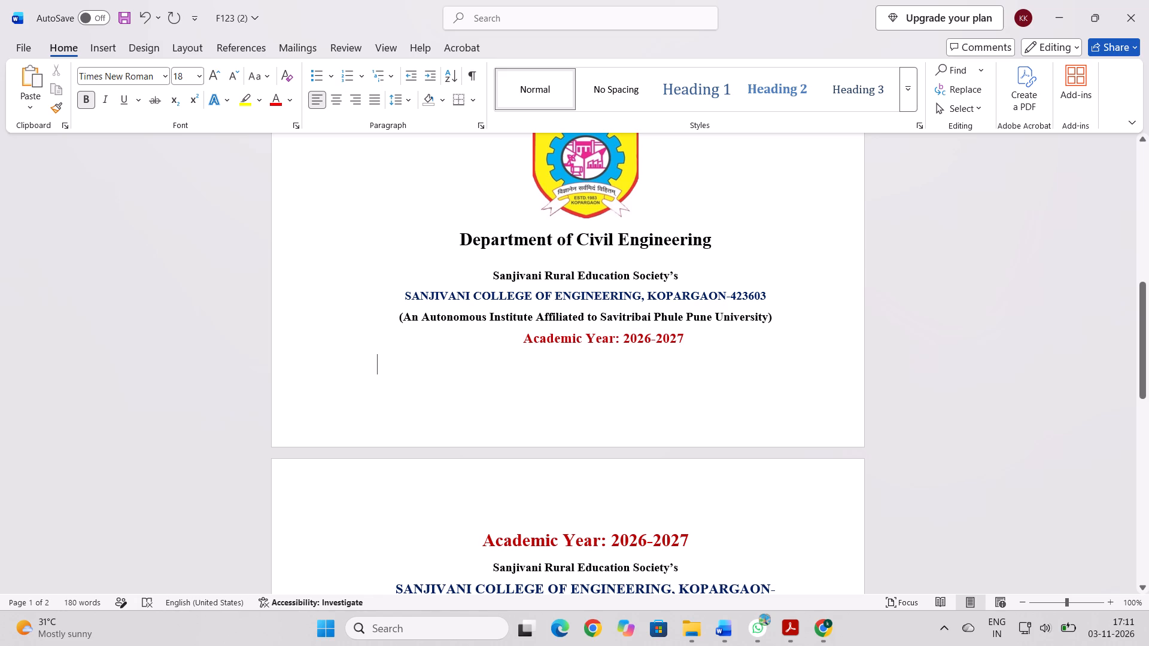
pyautogui.click(580, 541)
pyautogui.click(698, 543)
pyautogui.press('BackSpace')
pyautogui.press('BackSpace')
pyautogui.press('BackSpace')
pyautogui.press('BackSpace')
pyautogui.press('BackSpace')
pyautogui.press('BackSpace')
pyautogui.press('BackSpace')
pyautogui.press('BackSpace')
pyautogui.press('BackSpace')
pyautogui.press('BackSpace')
pyautogui.press('BackSpace')
pyautogui.press('BackSpace')
pyautogui.press('BackSpace')
pyautogui.press('BackSpace')
pyautogui.press('BackSpace')
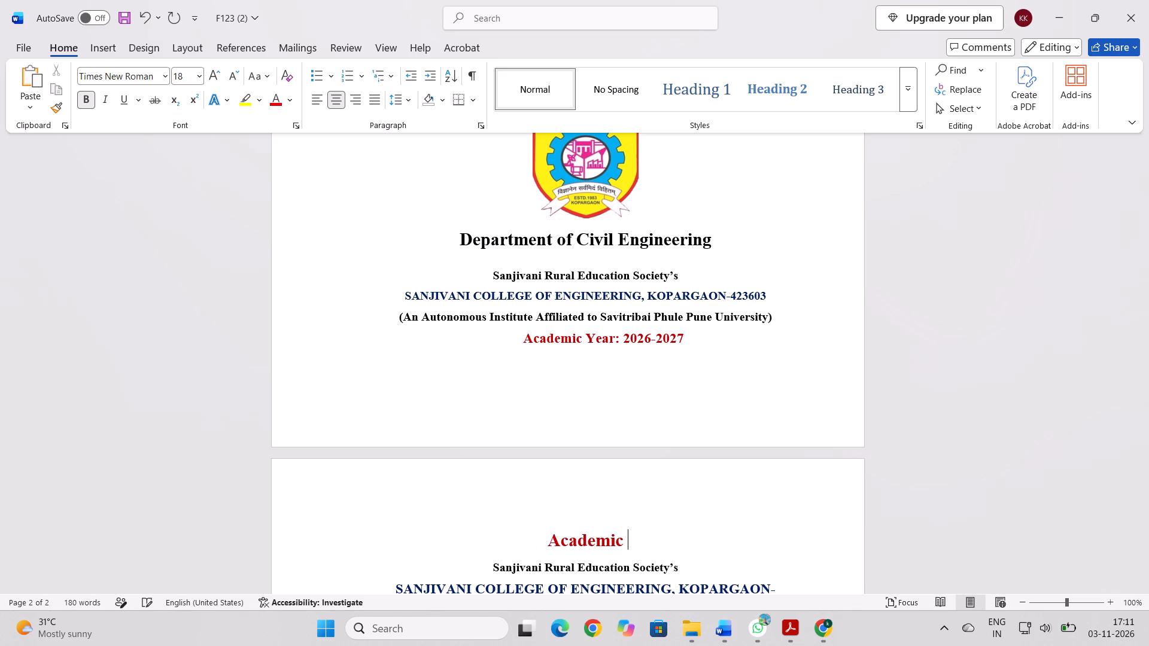
pyautogui.press('BackSpace')
pyautogui.press('BackSpace')
pyautogui.press('BackSpace')
pyautogui.press('BackSpace')
pyautogui.press('BackSpace')
pyautogui.press('BackSpace')
pyautogui.press('BackSpace')
pyautogui.press('BackSpace')
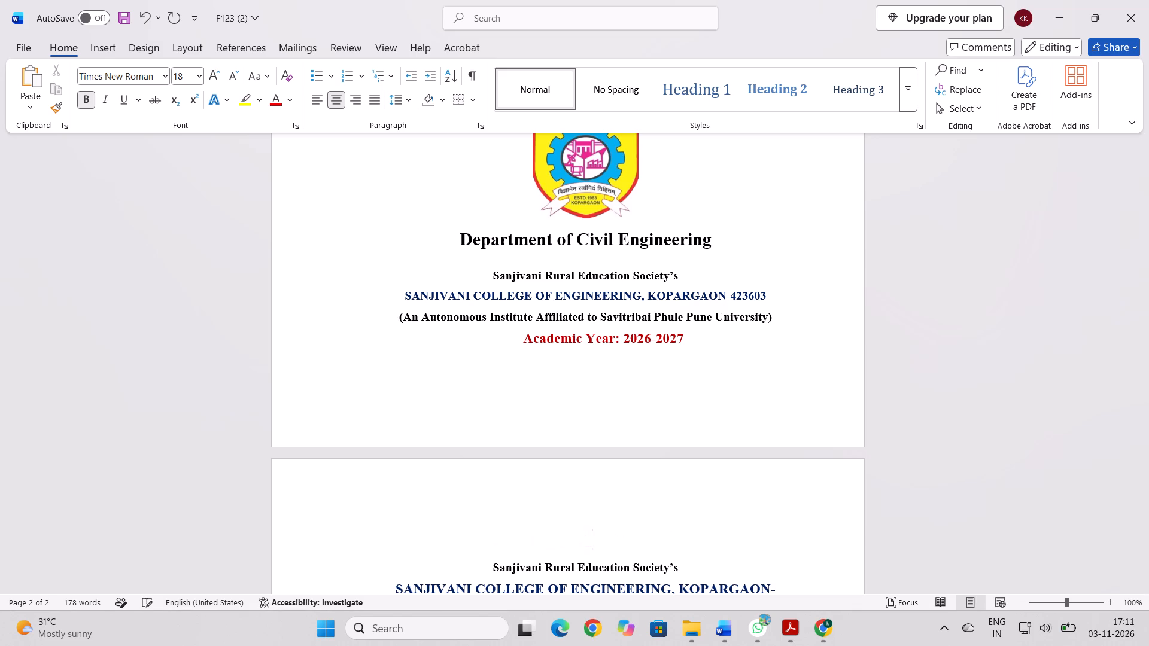
pyautogui.press('BackSpace')
pyautogui.press('BackSpace')
pyautogui.press('BackSpace')
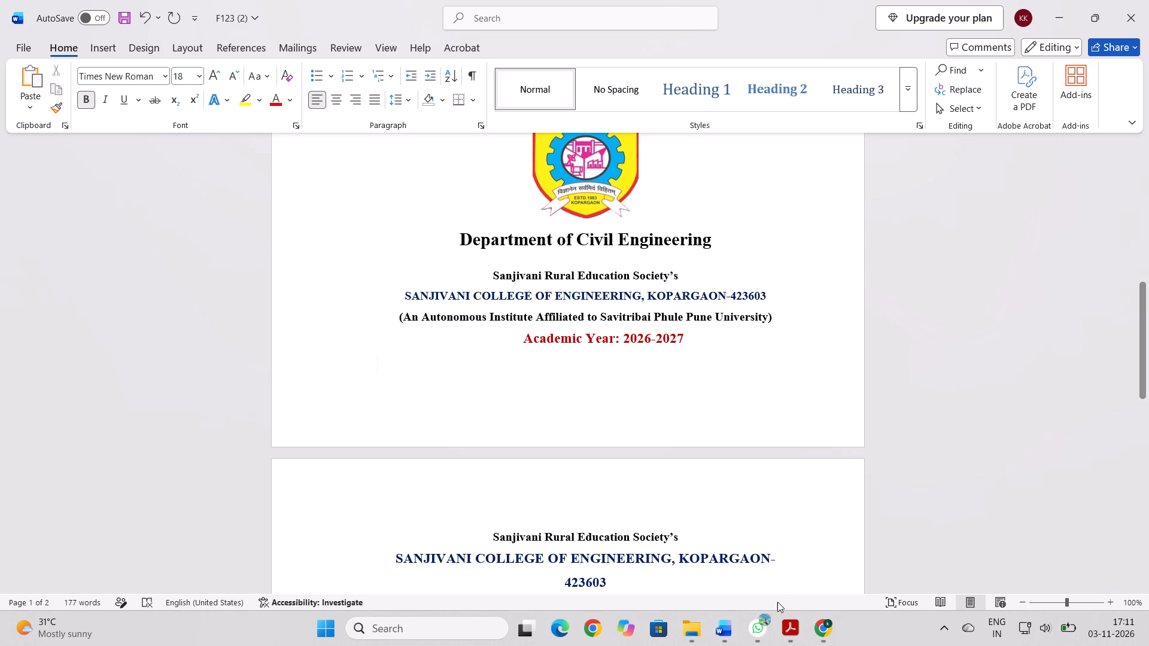
# Set the first student's name in the certificate table on page two to 12 pt.
pyautogui.scroll(-3, 779, 584)
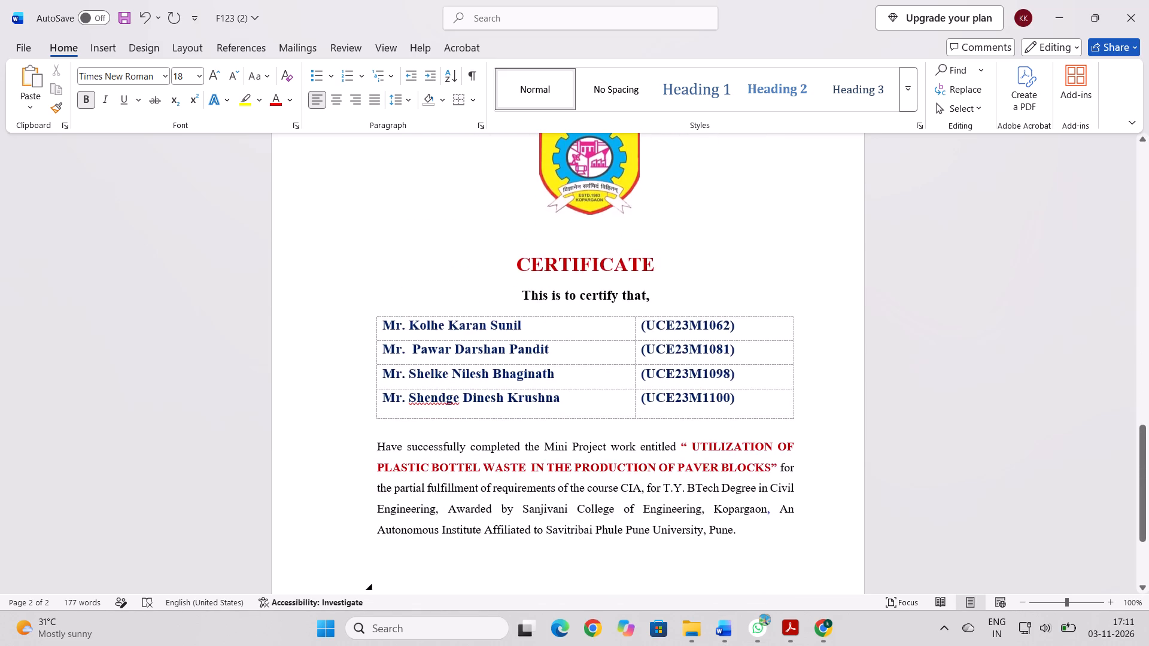
pyautogui.scroll(1, 779, 584)
pyautogui.scroll(-1, 779, 584)
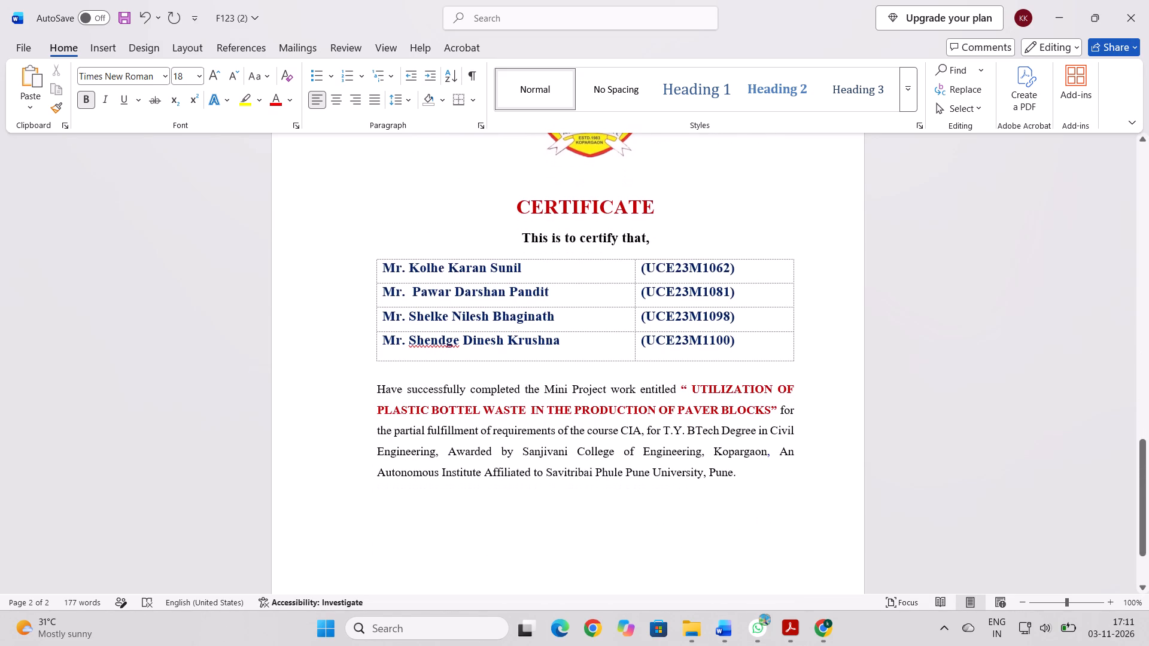
pyautogui.scroll(1, 830, 645)
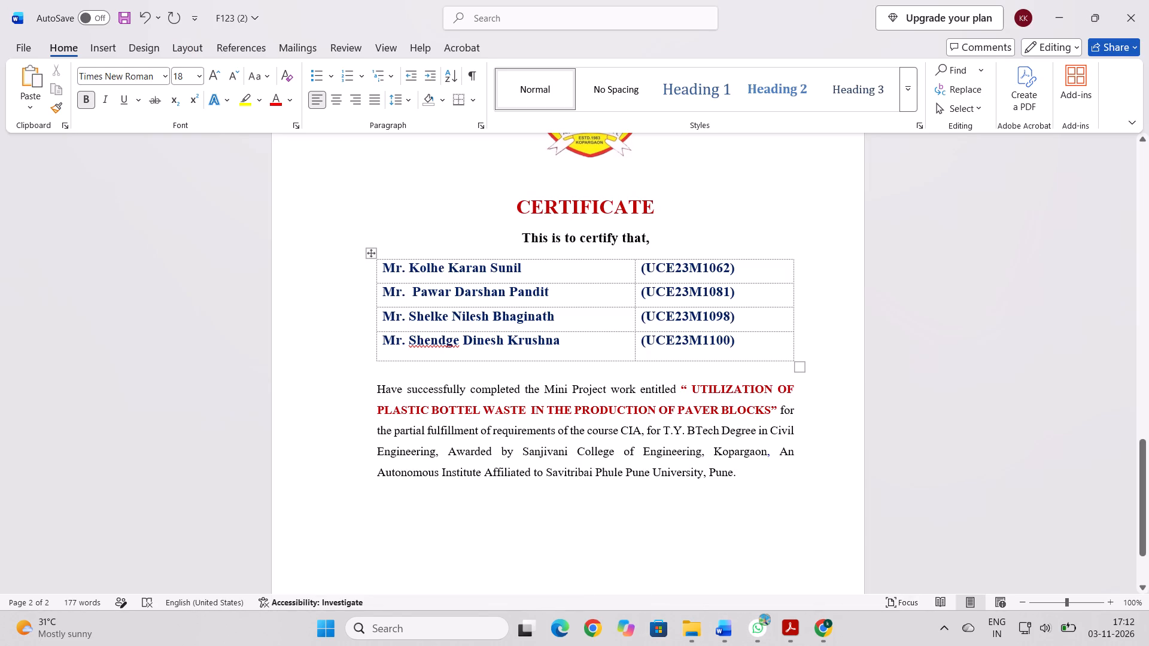
pyautogui.doubleClick(389, 270)
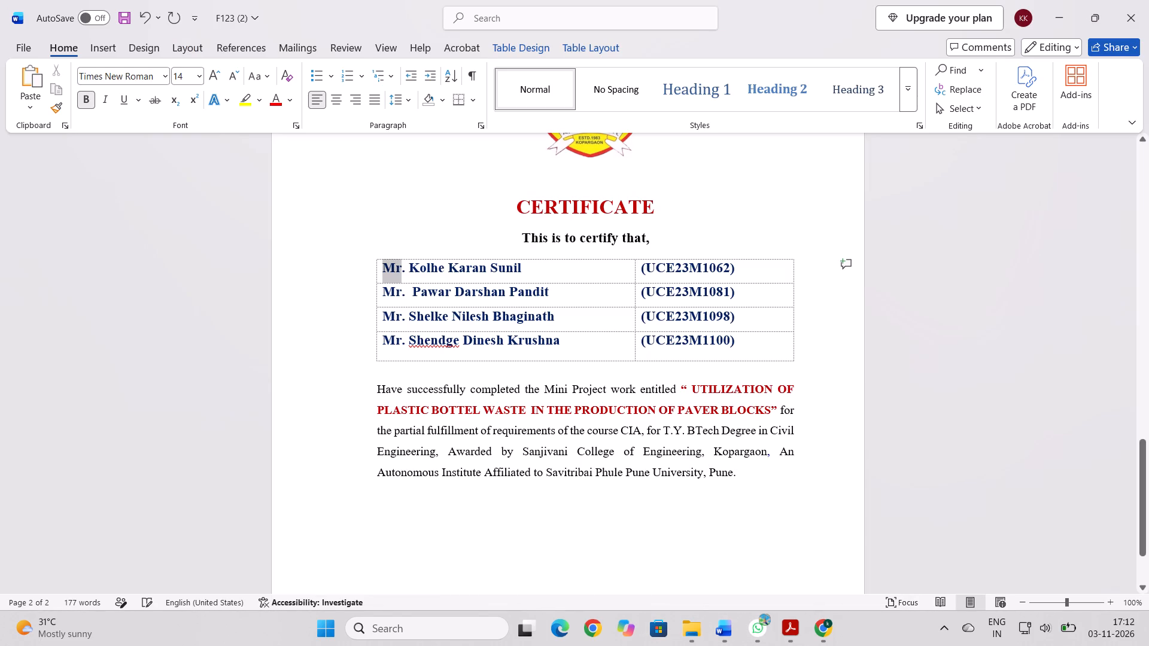
pyautogui.doubleClick(389, 267)
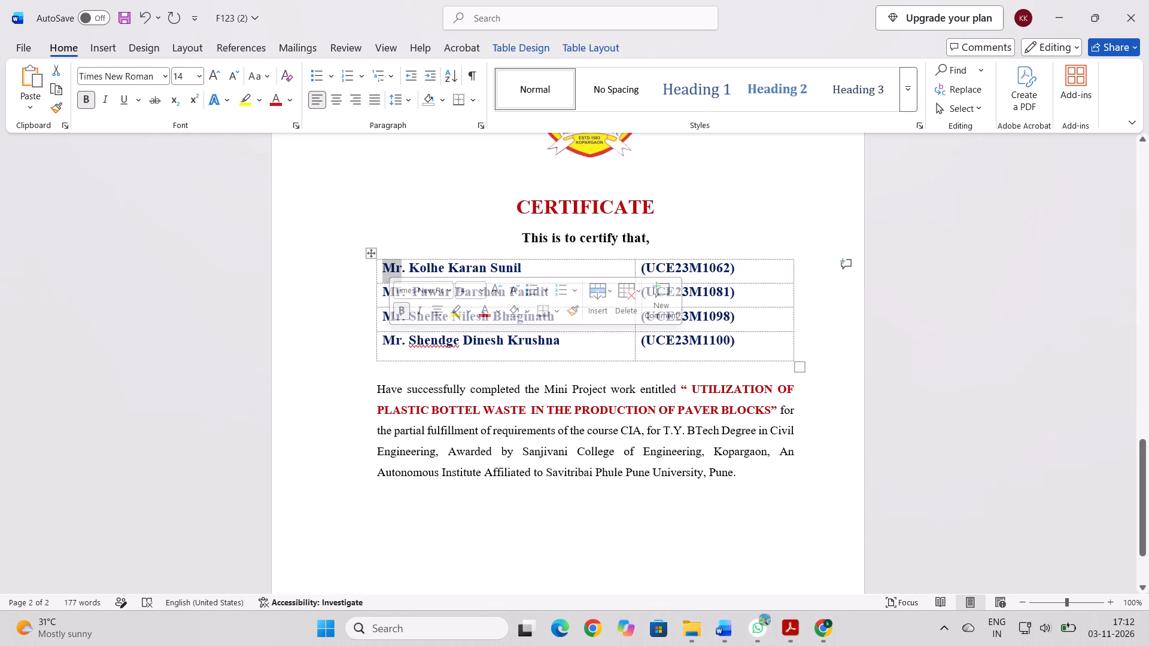
pyautogui.click(434, 242)
pyautogui.doubleClick(385, 268)
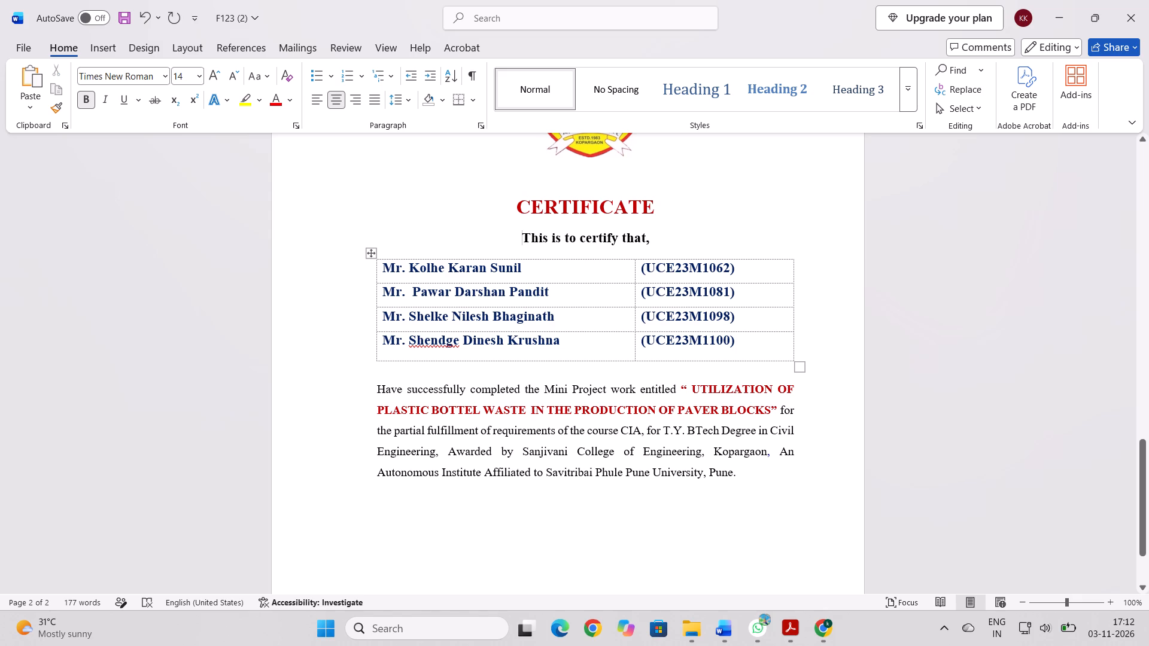
pyautogui.click(375, 236)
pyautogui.click(385, 267)
pyautogui.moveTo(385, 267); pyautogui.dragTo(519, 269)
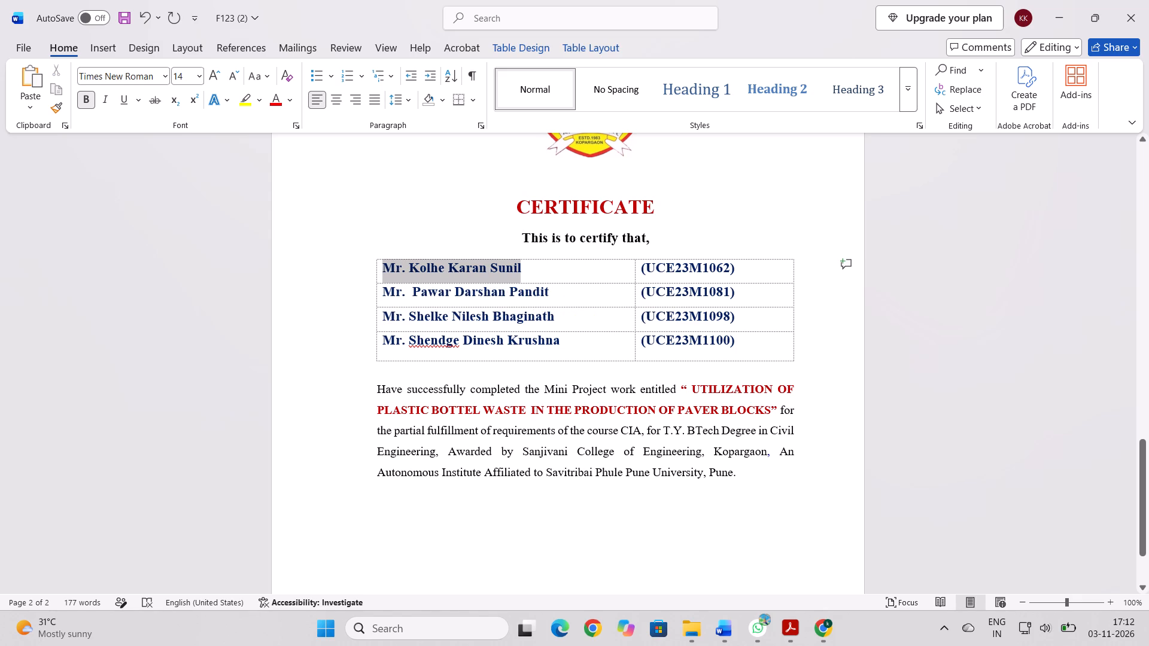
pyautogui.moveTo(519, 269); pyautogui.dragTo(520, 269)
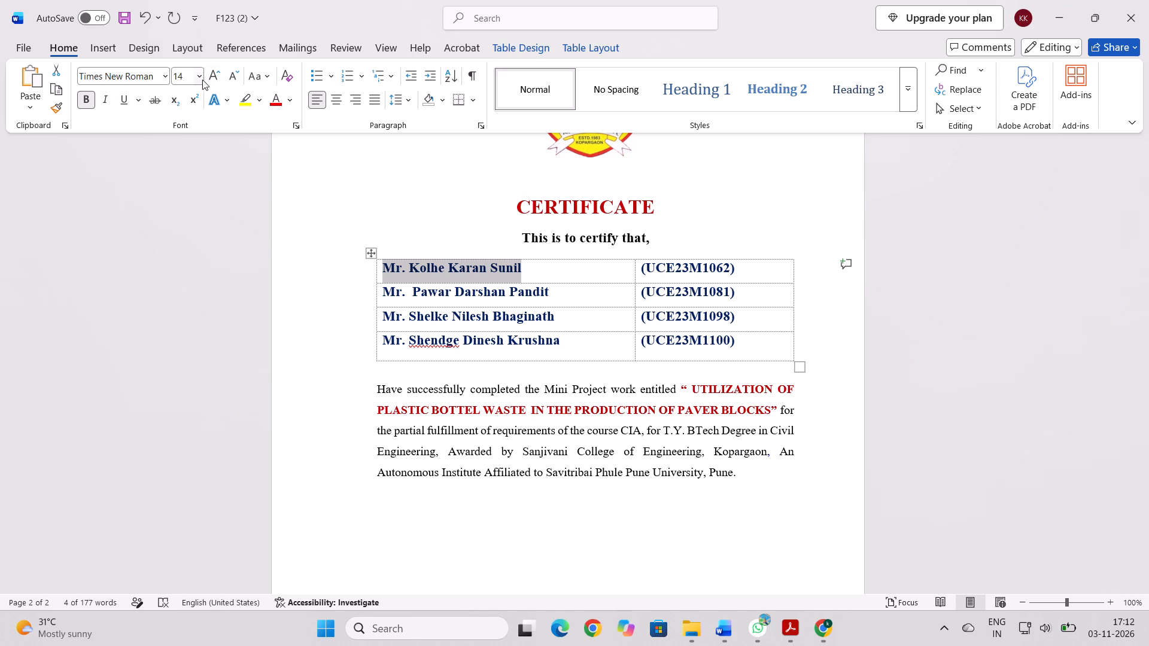
pyautogui.click(199, 77)
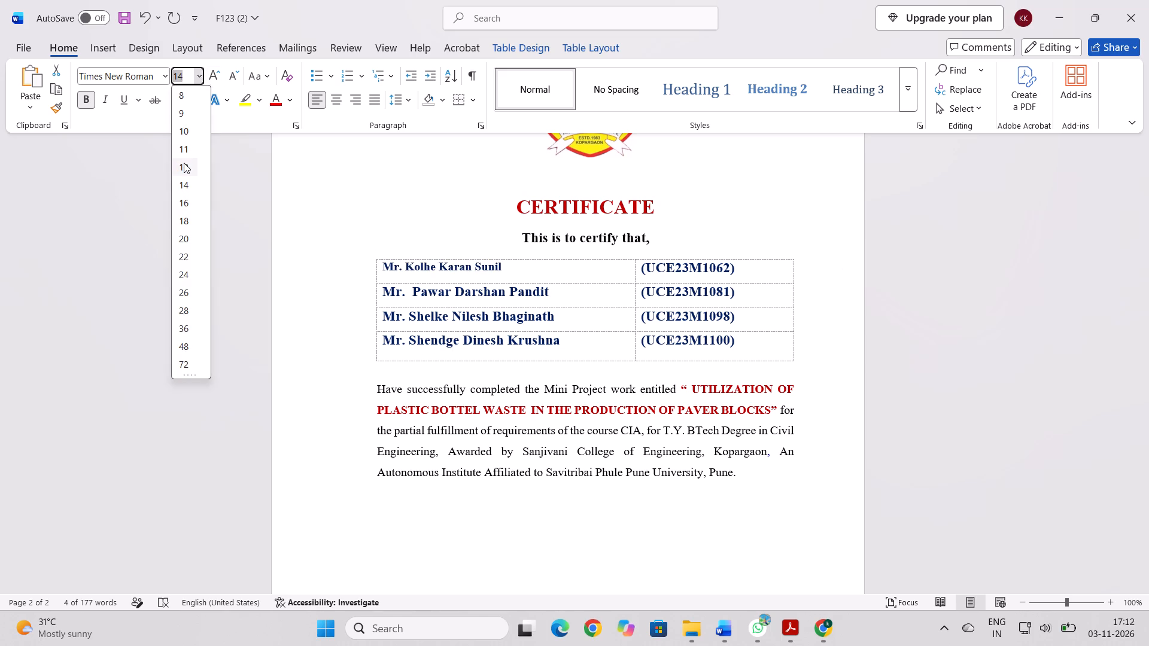
pyautogui.click(184, 163)
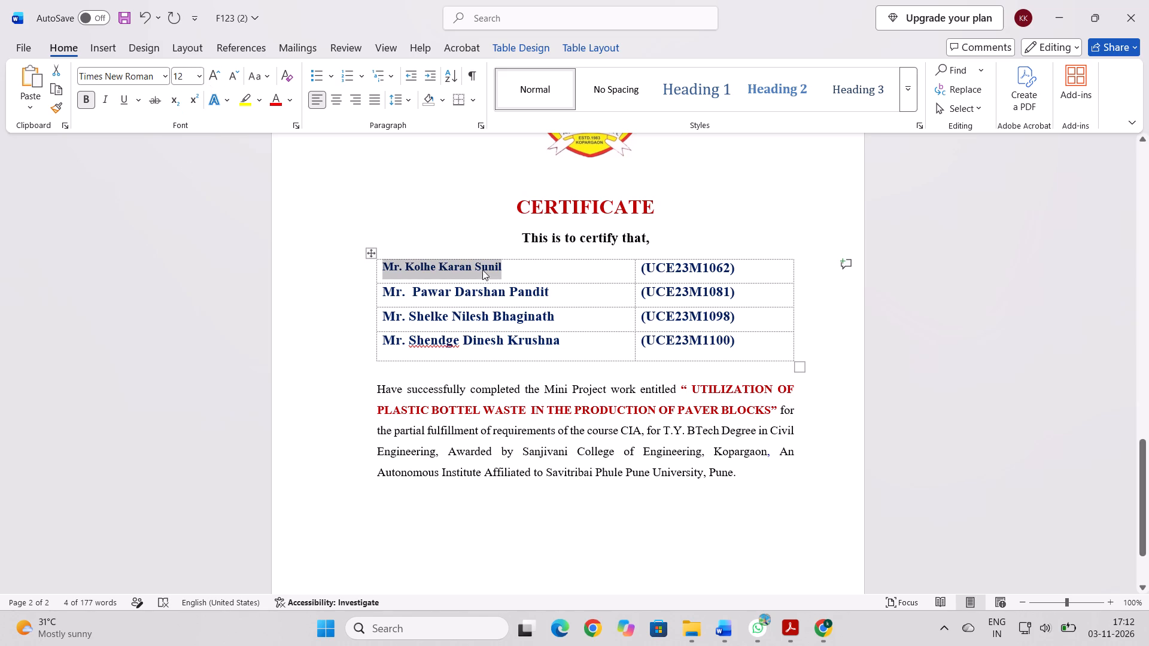
pyautogui.click(528, 275)
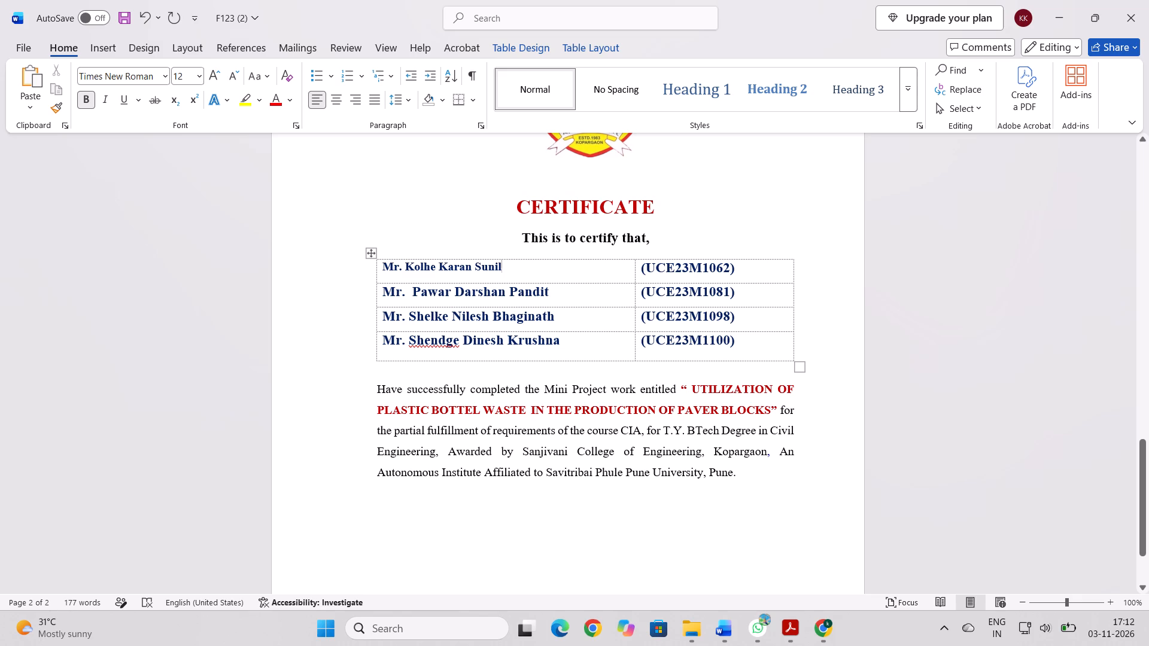
# Set the second student's name in the certificate table to 12 pt.
pyautogui.click(406, 297)
pyautogui.click(383, 291)
pyautogui.moveTo(383, 291); pyautogui.dragTo(448, 291)
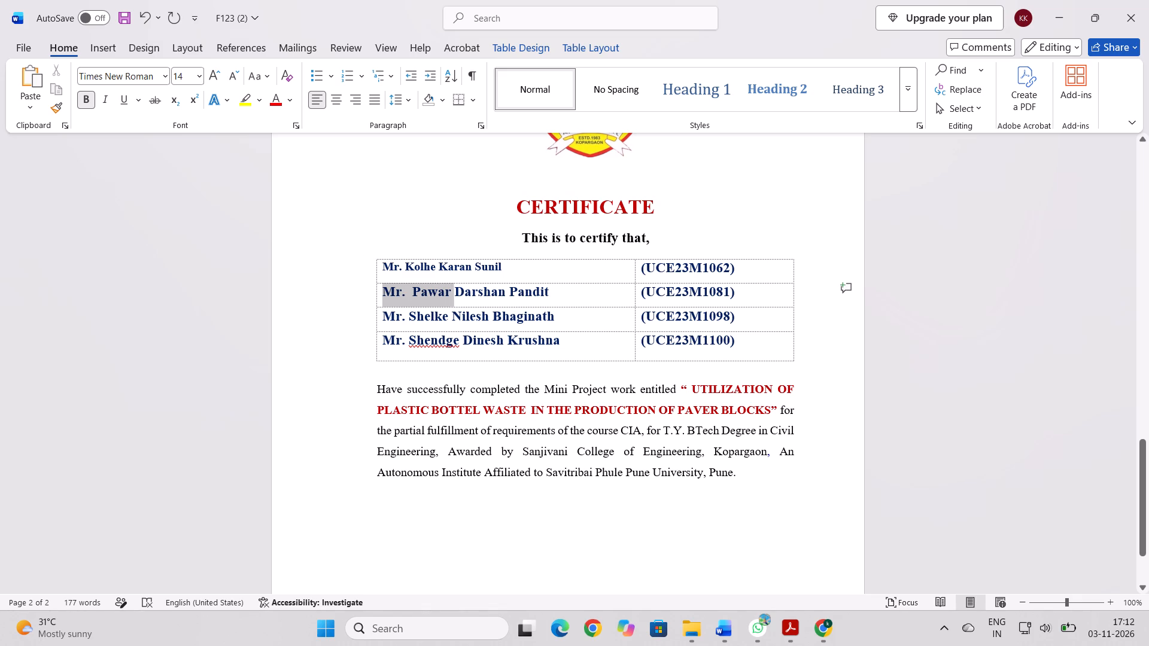
pyautogui.moveTo(448, 291); pyautogui.dragTo(543, 292)
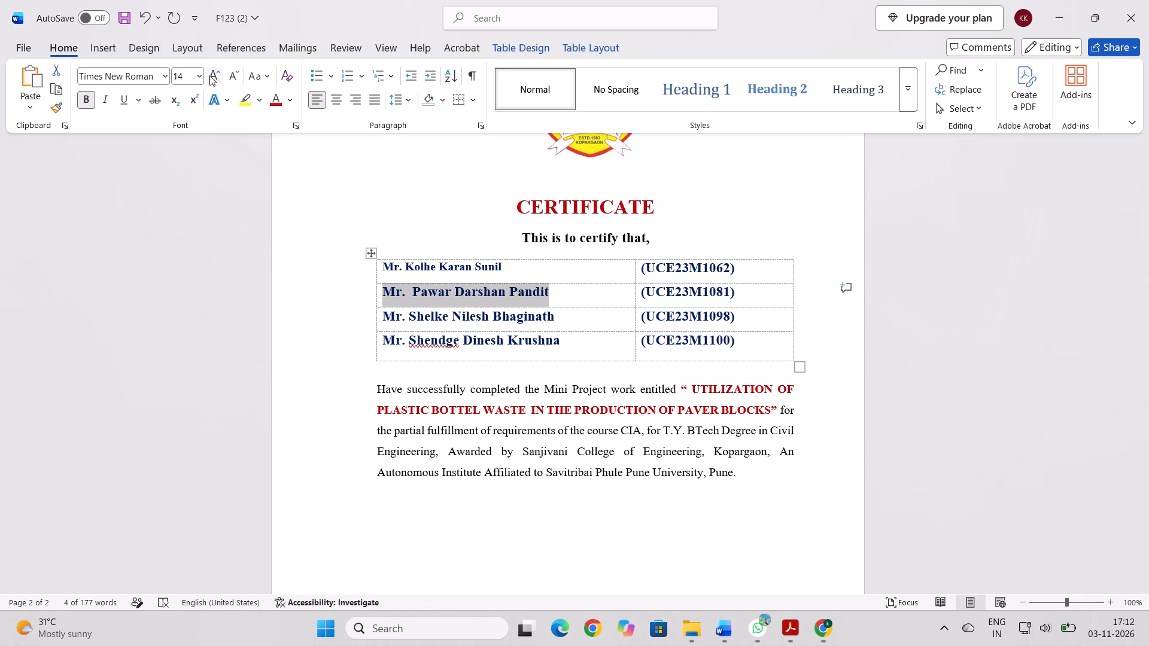
pyautogui.click(200, 73)
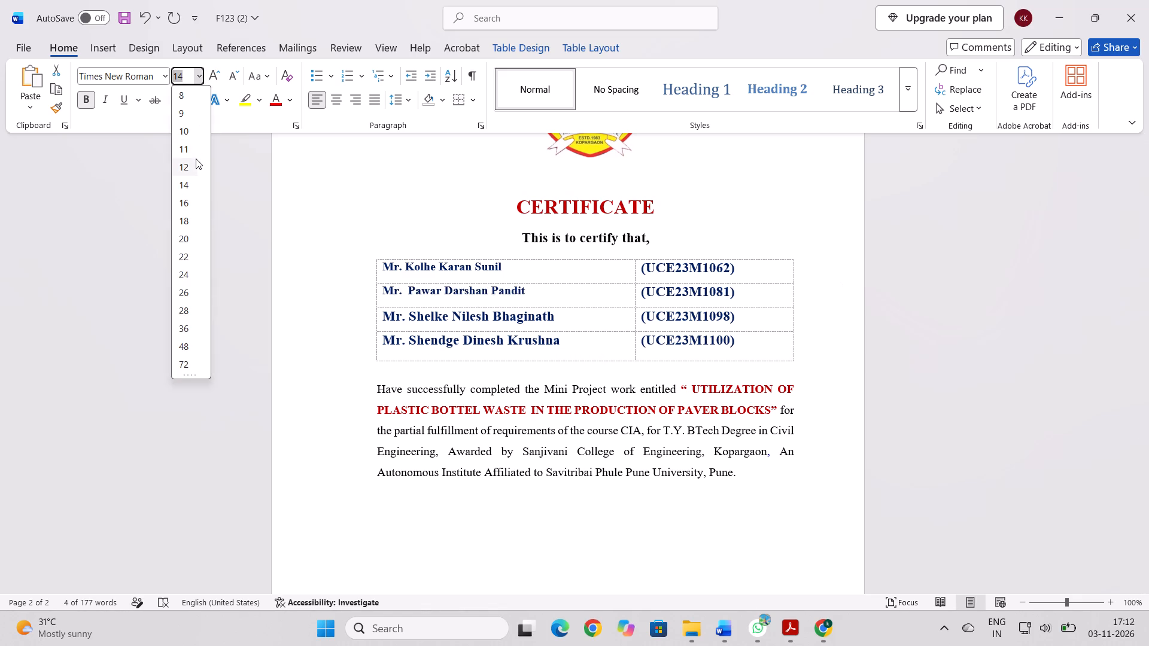
pyautogui.click(196, 159)
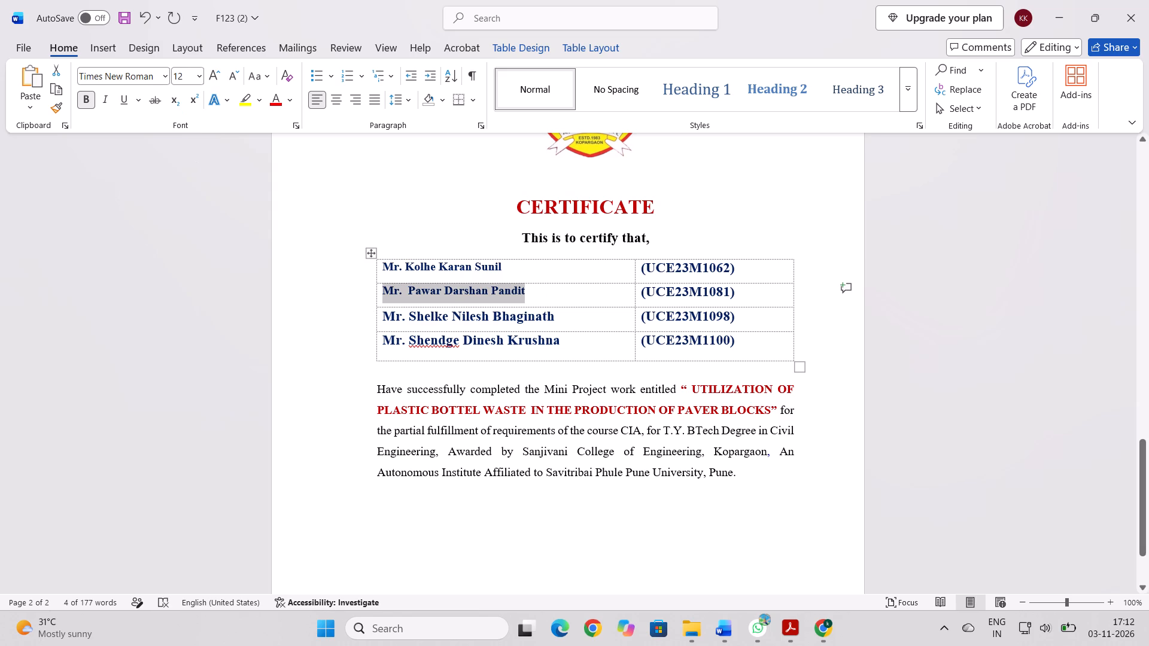
# Set the third student's name in the certificate table to 12 pt.
pyautogui.doubleClick(391, 317)
pyautogui.click(389, 317)
pyautogui.moveTo(389, 317); pyautogui.dragTo(380, 304)
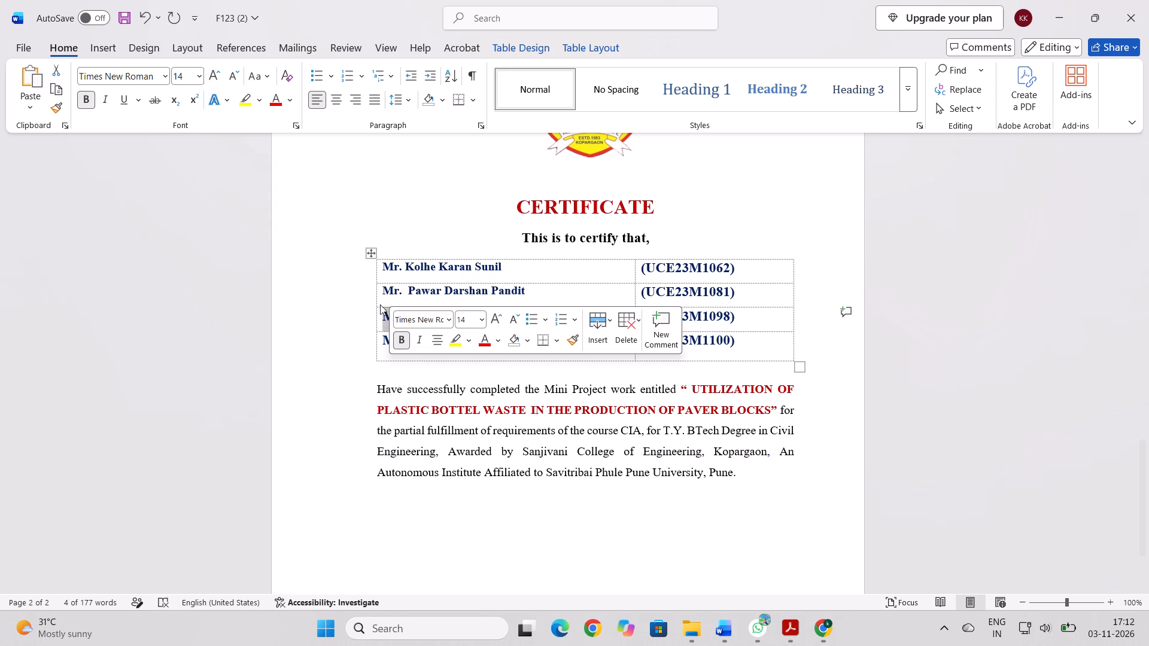
pyautogui.moveTo(380, 304); pyautogui.dragTo(353, 303)
pyautogui.click(353, 303)
pyautogui.click(325, 303)
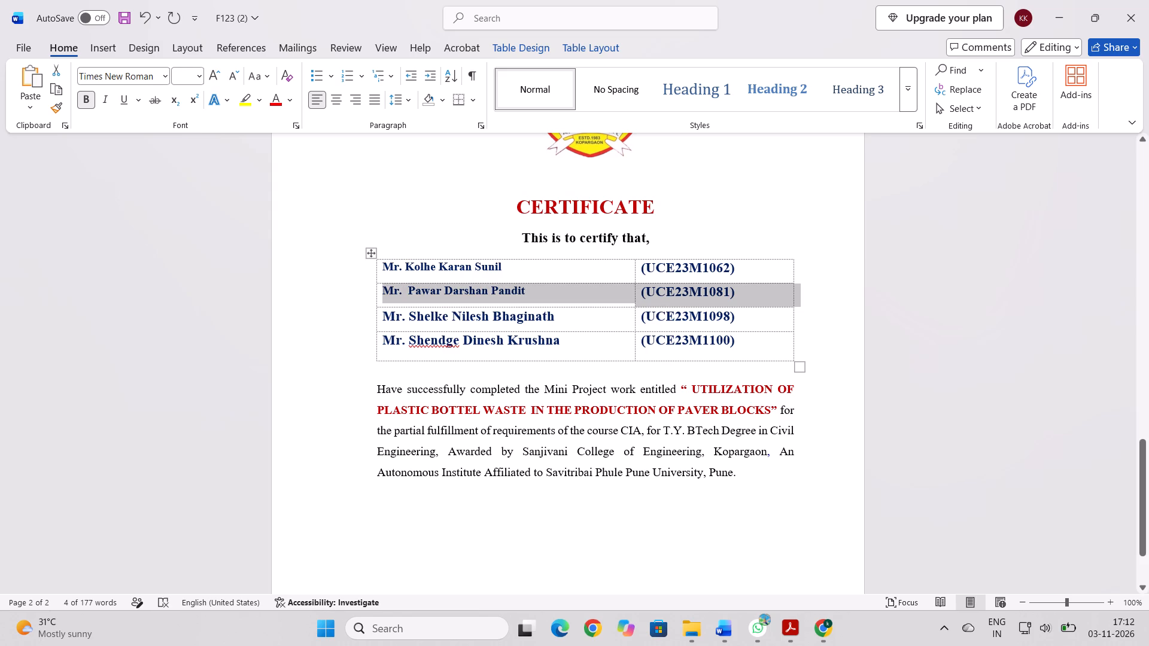
pyautogui.click(384, 316)
pyautogui.moveTo(384, 316); pyautogui.dragTo(479, 320)
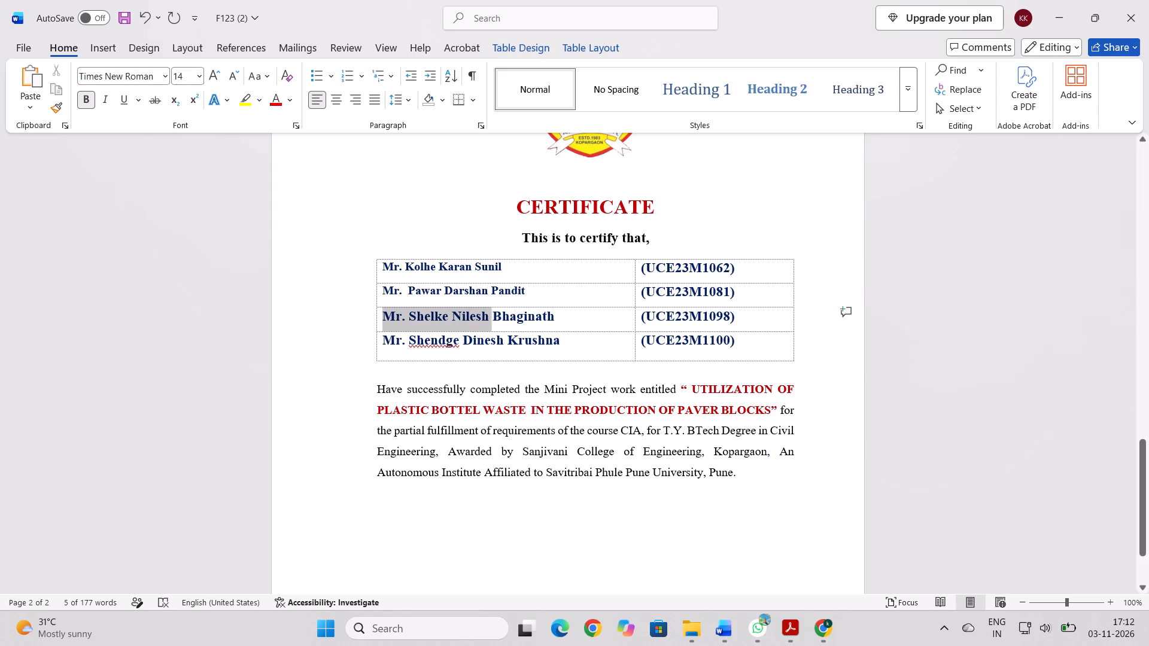
pyautogui.moveTo(479, 320); pyautogui.dragTo(539, 321)
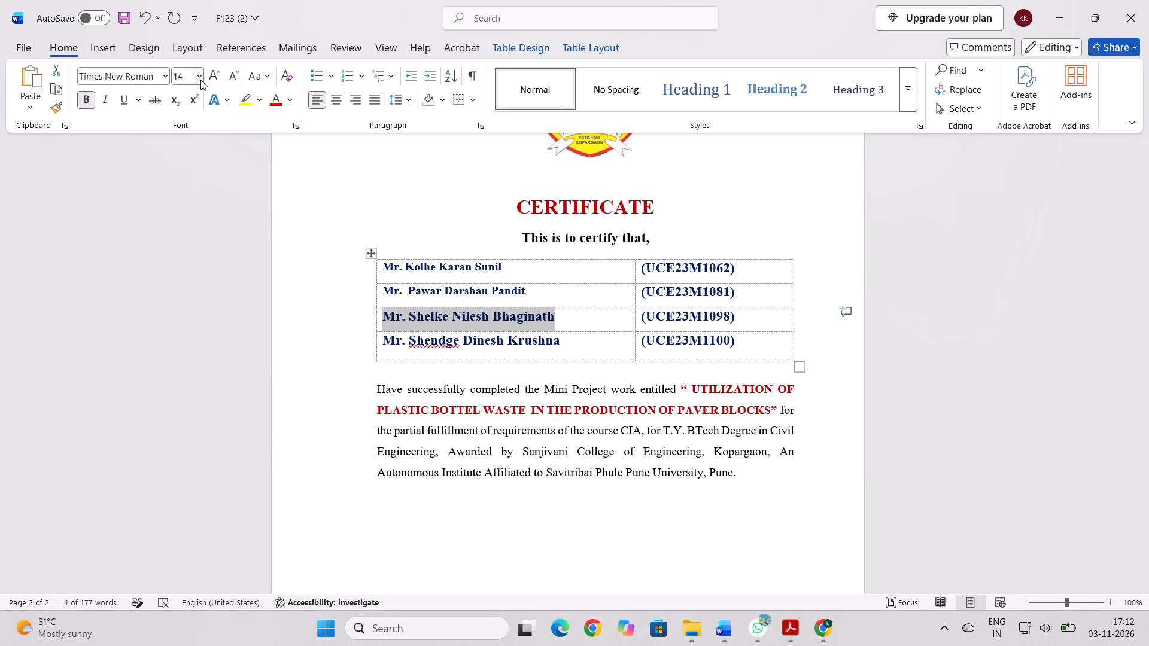
pyautogui.click(199, 75)
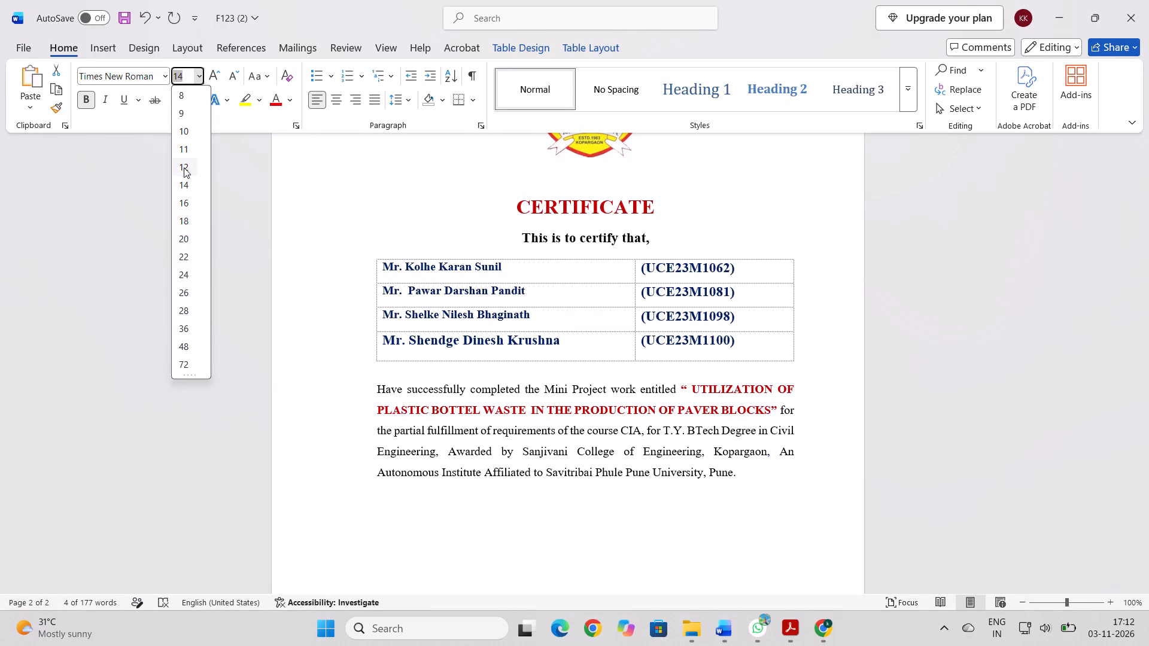
pyautogui.click(184, 167)
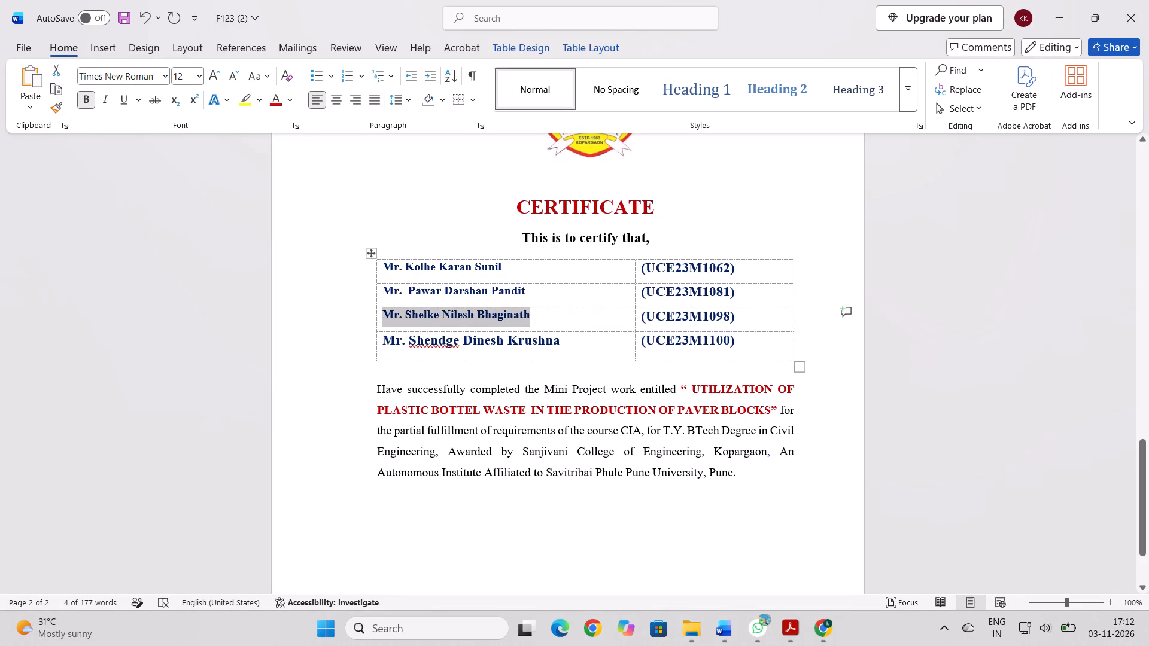
# Set the fourth student's name in the certificate table to 12 pt.
pyautogui.click(384, 342)
pyautogui.moveTo(384, 342); pyautogui.dragTo(510, 337)
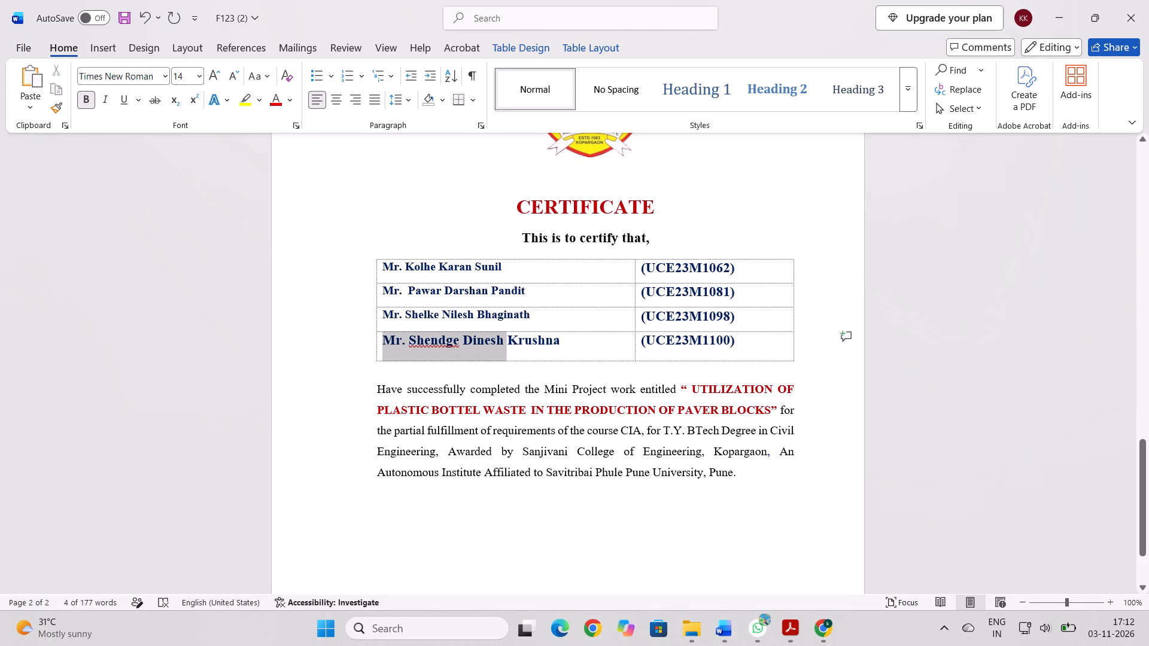
pyautogui.moveTo(510, 337); pyautogui.dragTo(537, 334)
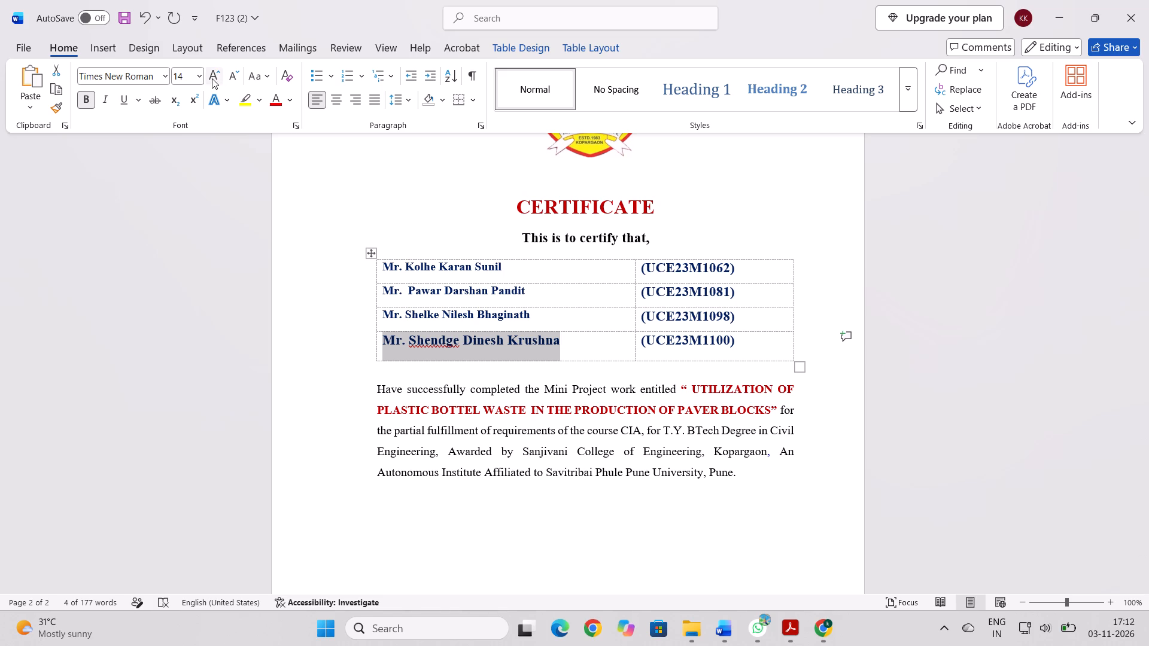
pyautogui.click(197, 72)
pyautogui.click(193, 164)
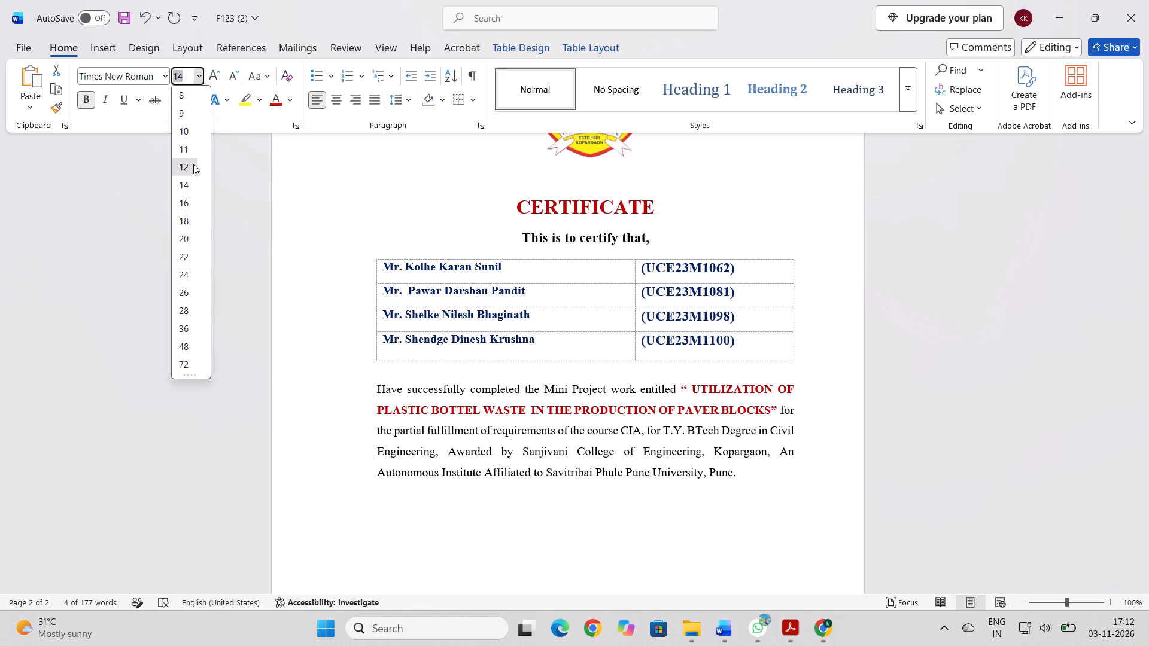
# Set the whole student table on the certificate page, including the registration number column, to 12 pt.
pyautogui.click(644, 272)
pyautogui.moveTo(644, 272); pyautogui.dragTo(674, 278)
pyautogui.click(674, 278)
pyautogui.moveTo(674, 278); pyautogui.dragTo(650, 382)
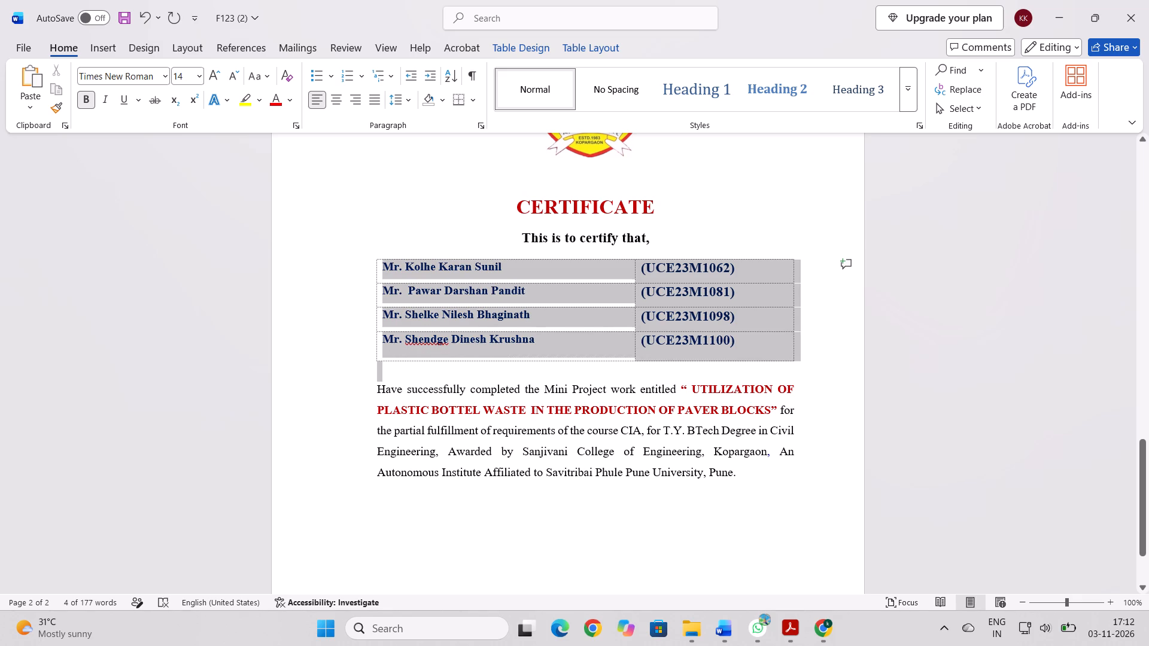
pyautogui.moveTo(650, 382); pyautogui.dragTo(650, 385)
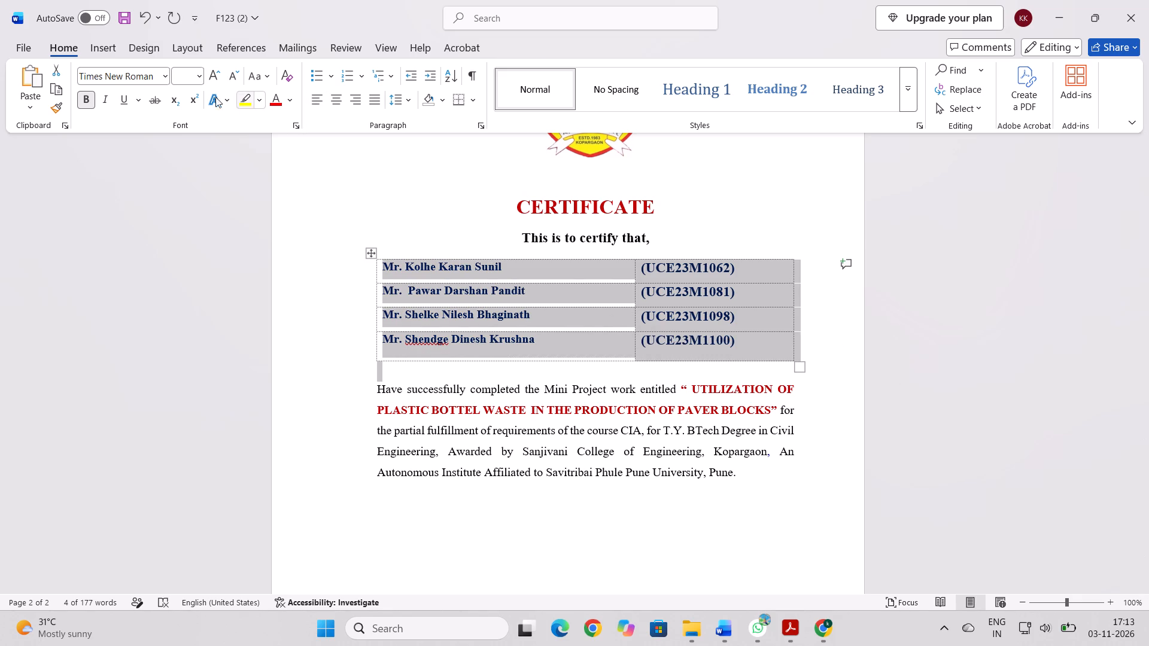
pyautogui.click(200, 76)
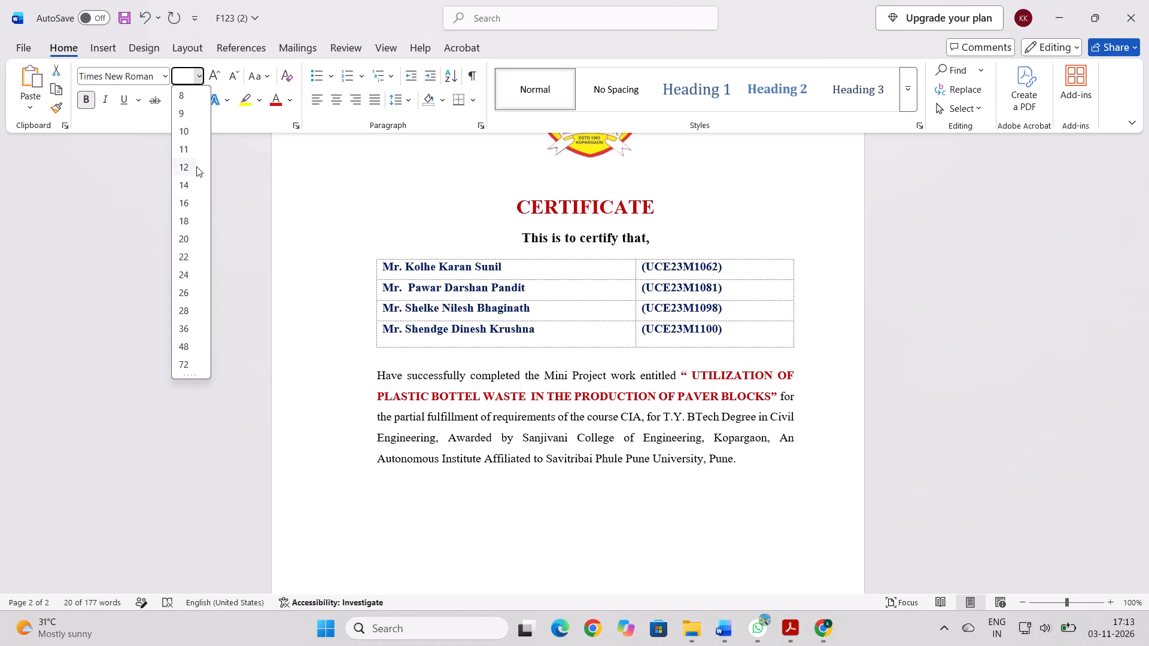
pyautogui.click(196, 166)
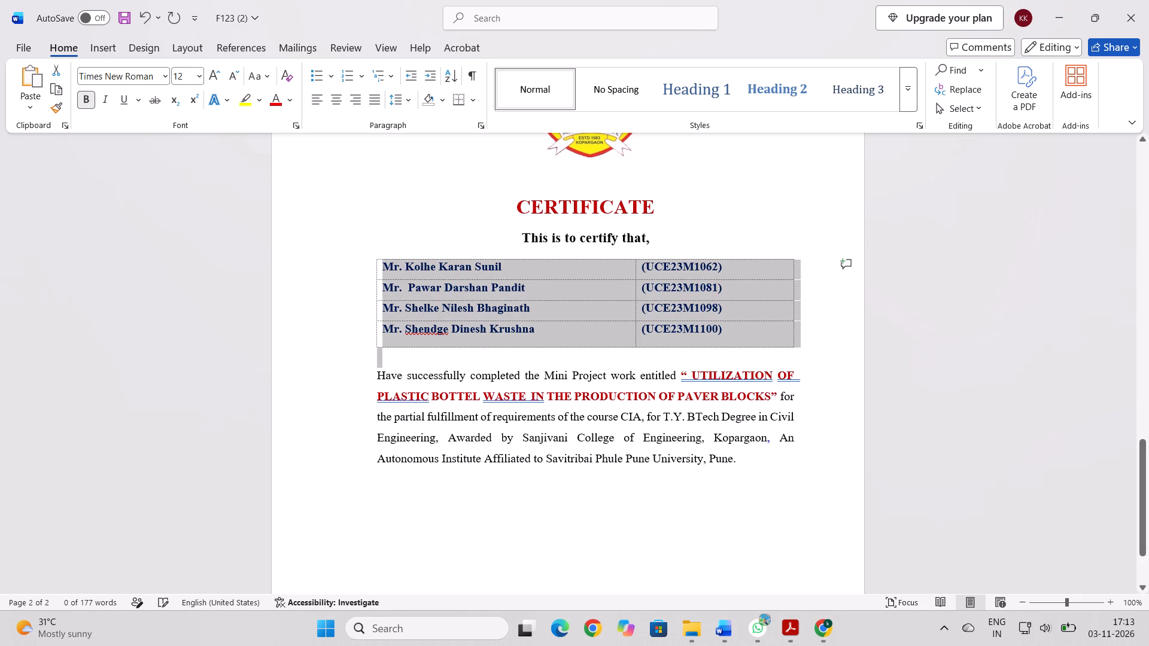
pyautogui.click(339, 215)
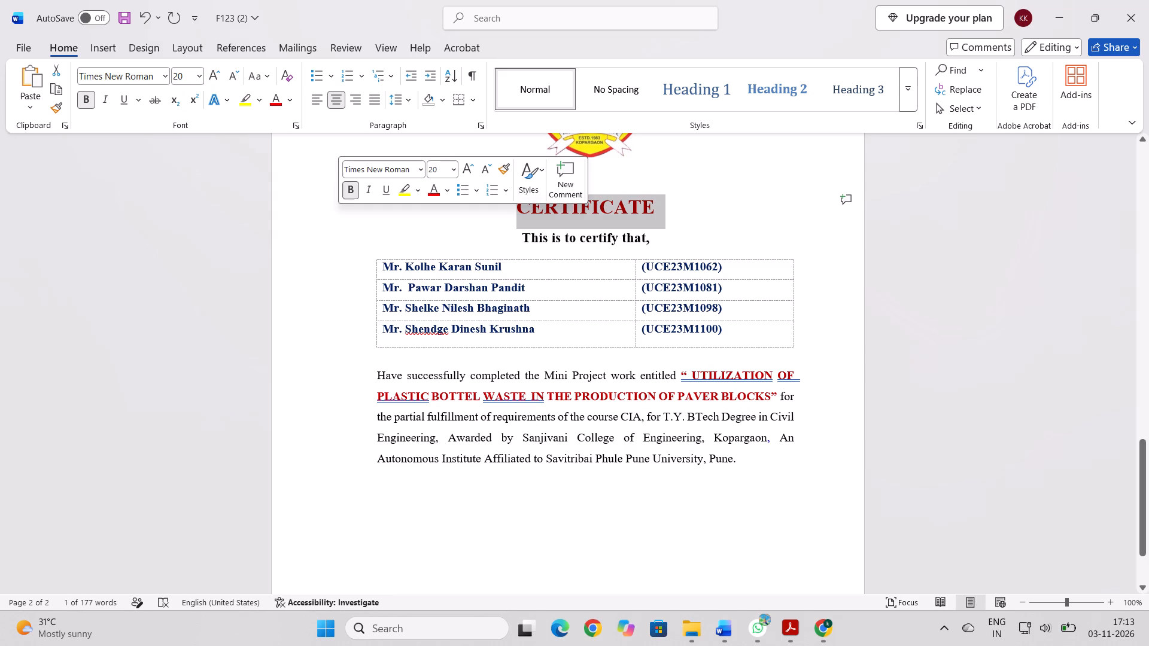
pyautogui.click(383, 397)
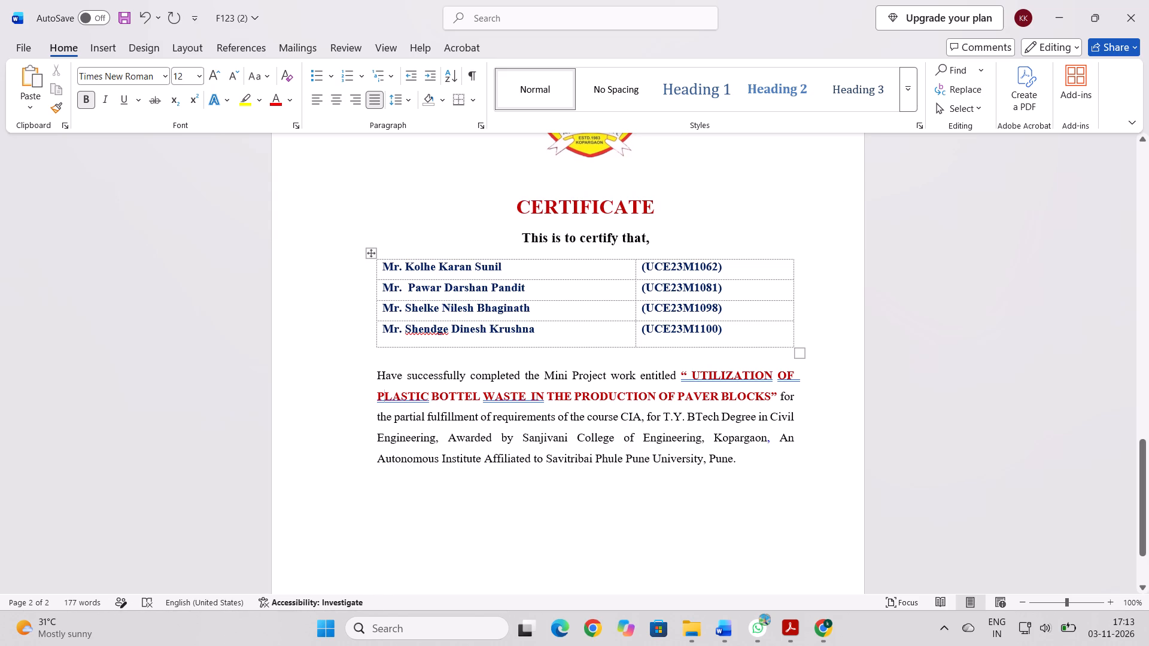
# Start a text line beginning with "G" in the empty heading paragraph below the certificate statement.
pyautogui.scroll(-3, 371, 383)
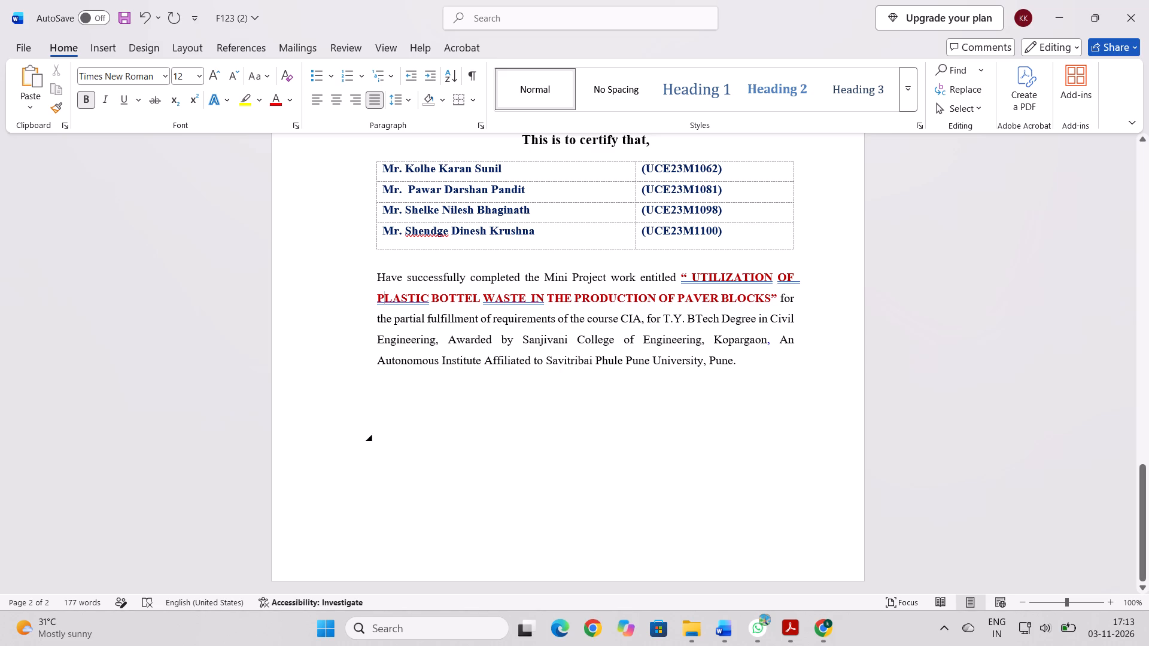
pyautogui.scroll(-2, 381, 438)
pyautogui.doubleClick(373, 425)
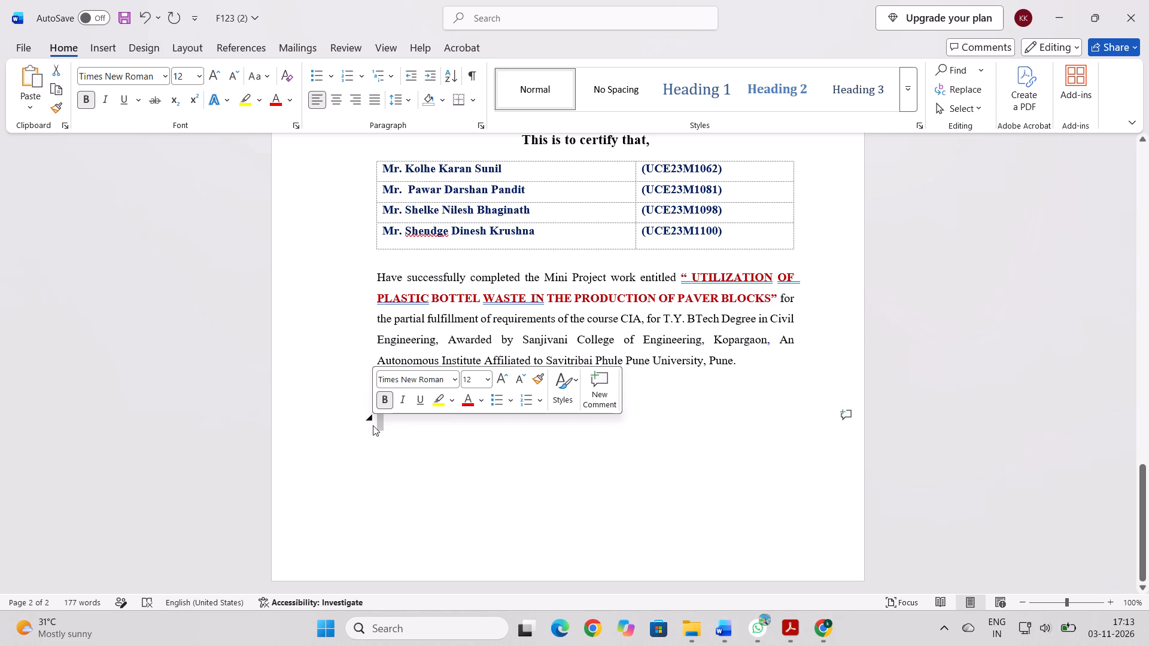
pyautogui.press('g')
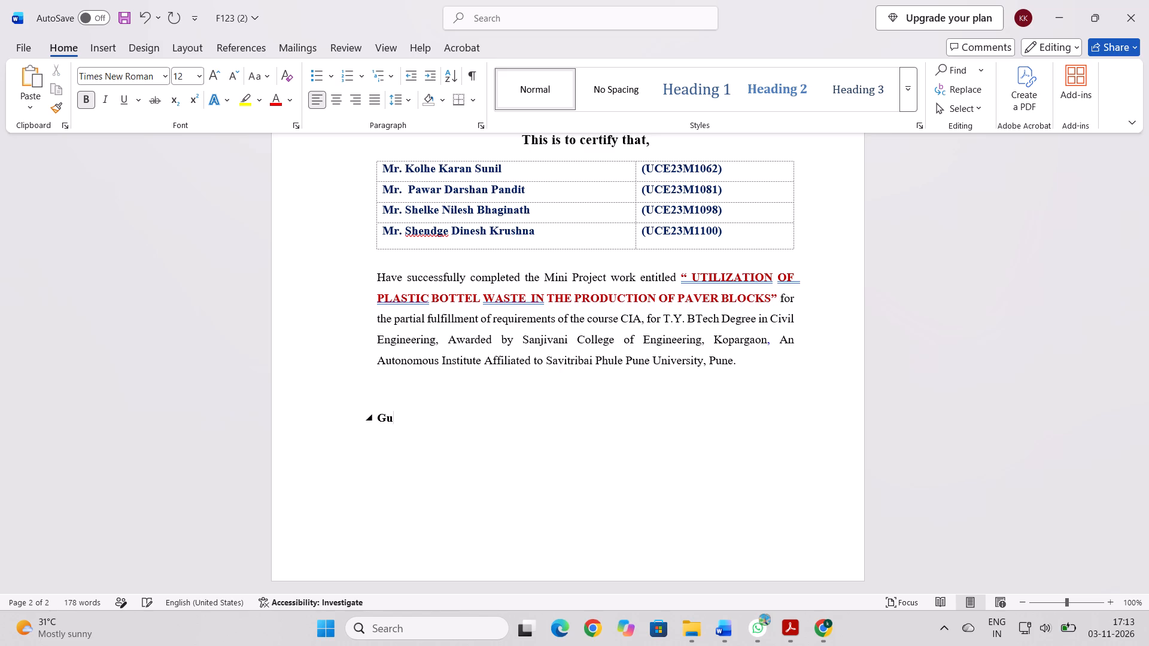
# Complete the word "Guide" in the line below the certificate statement and check the guidance details on the cover page.
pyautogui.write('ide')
pyautogui.scroll(5, 373, 425)
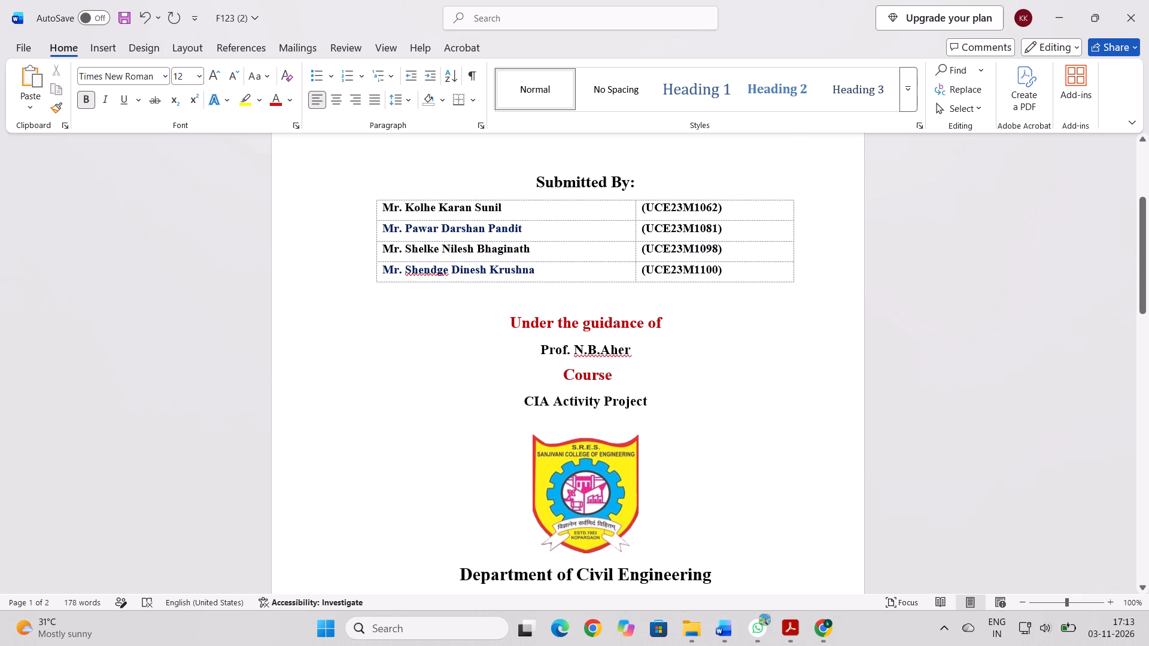
pyautogui.scroll(-3, 373, 425)
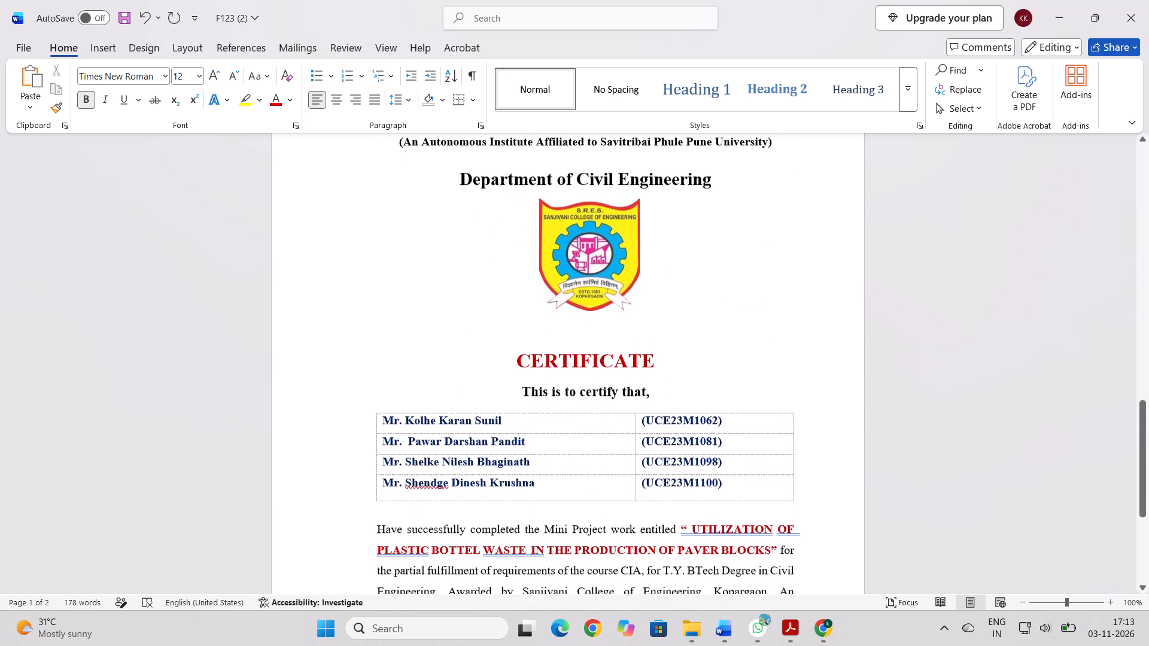
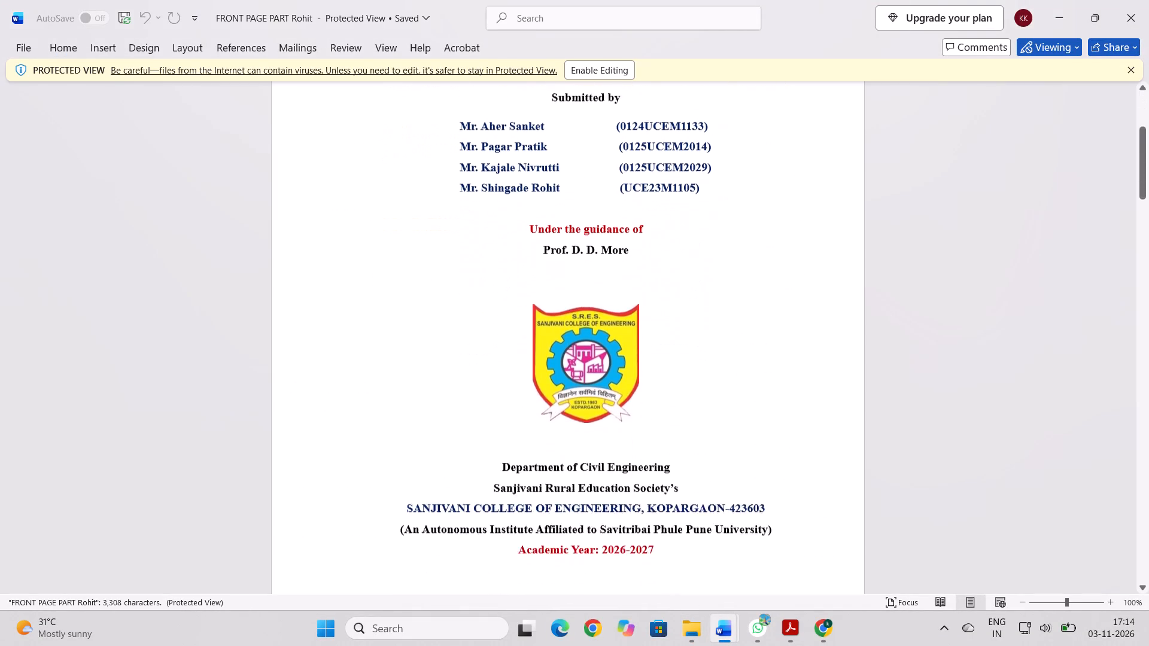
# Select the guide and HOD signature lines below the certificate statement in the protected FRONT PAGE PART reference document.
pyautogui.scroll(-3, 569, 410)
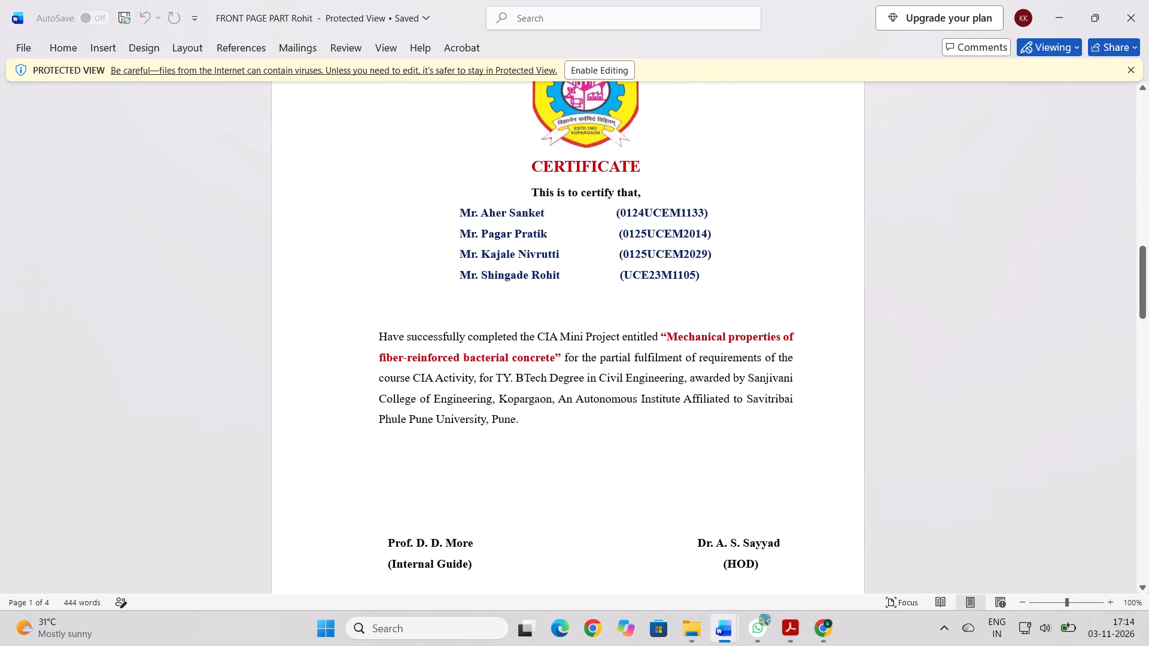
pyautogui.scroll(-1, 569, 410)
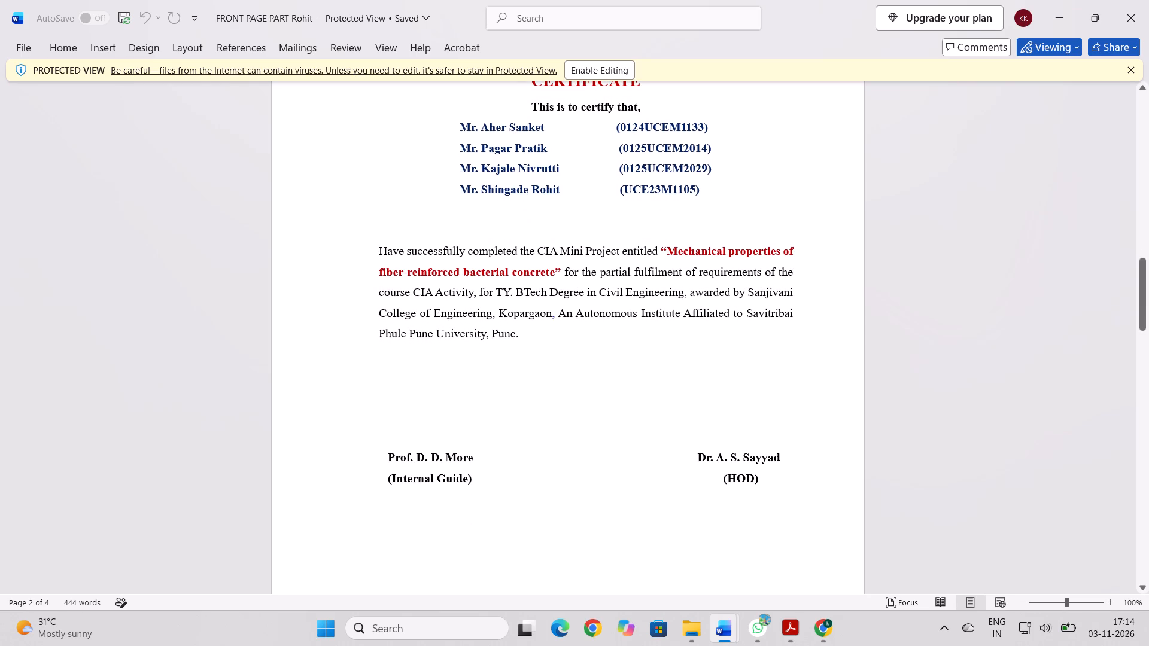
pyautogui.click(387, 458)
pyautogui.moveTo(387, 458); pyautogui.dragTo(453, 482)
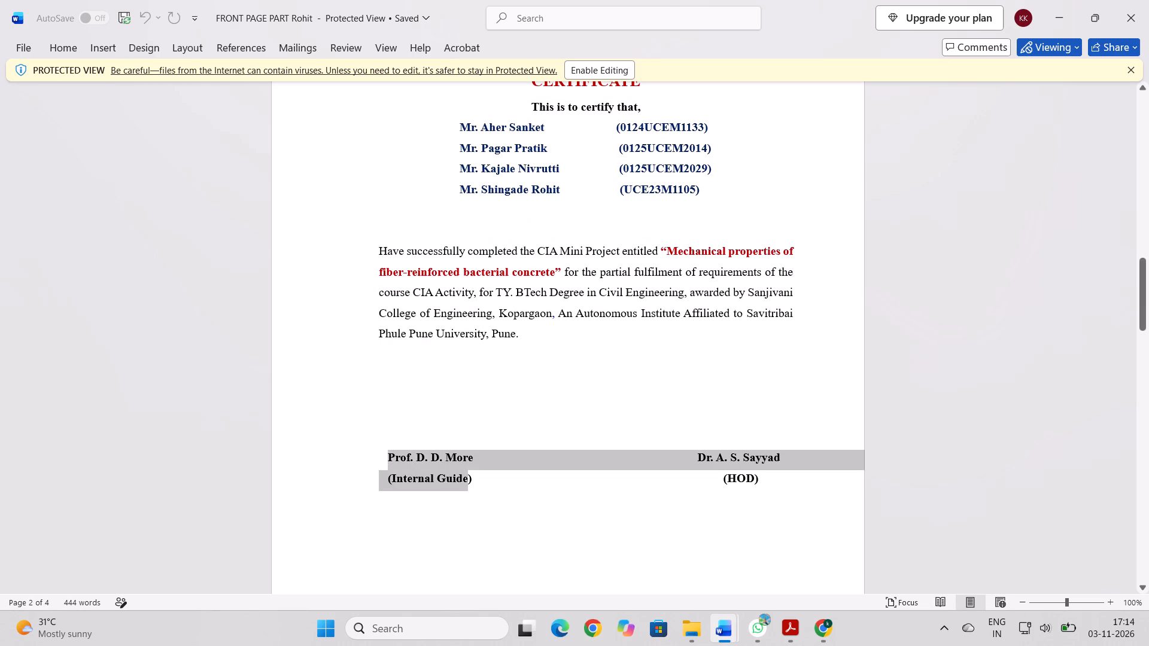
# Copy the Internal Guide and HOD signature block from the FRONT PAGE PART document and paste it after "Guide" on F123 (2)'s certificate page.
pyautogui.moveTo(453, 482); pyautogui.dragTo(484, 483)
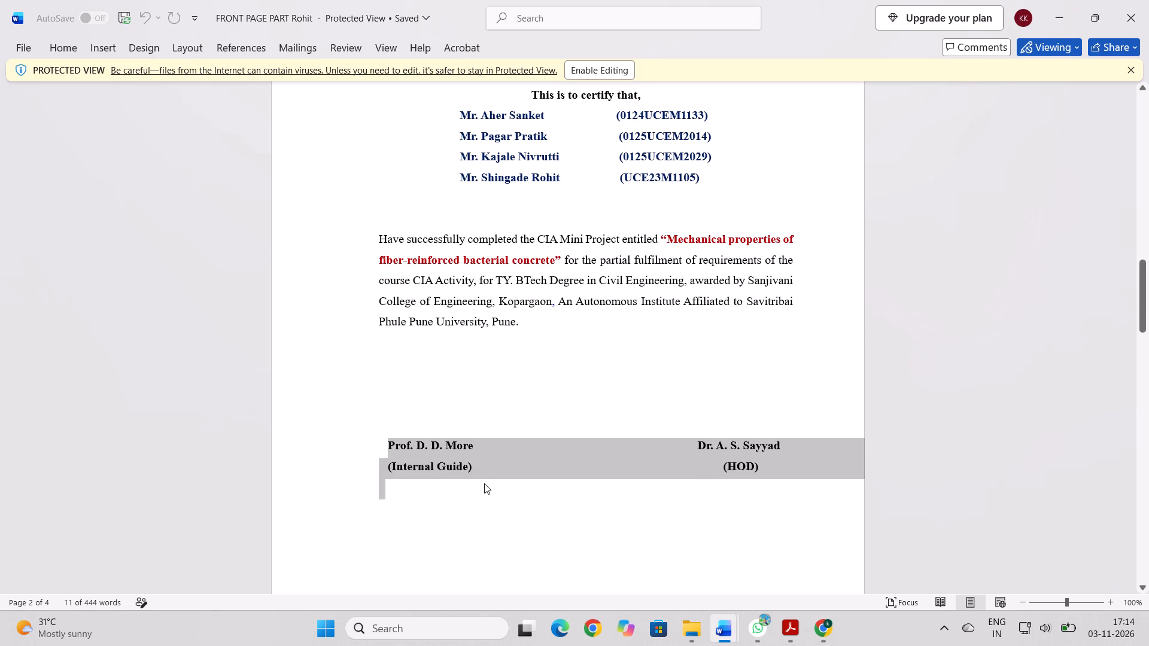
pyautogui.hotkey('ctrl', 'c')
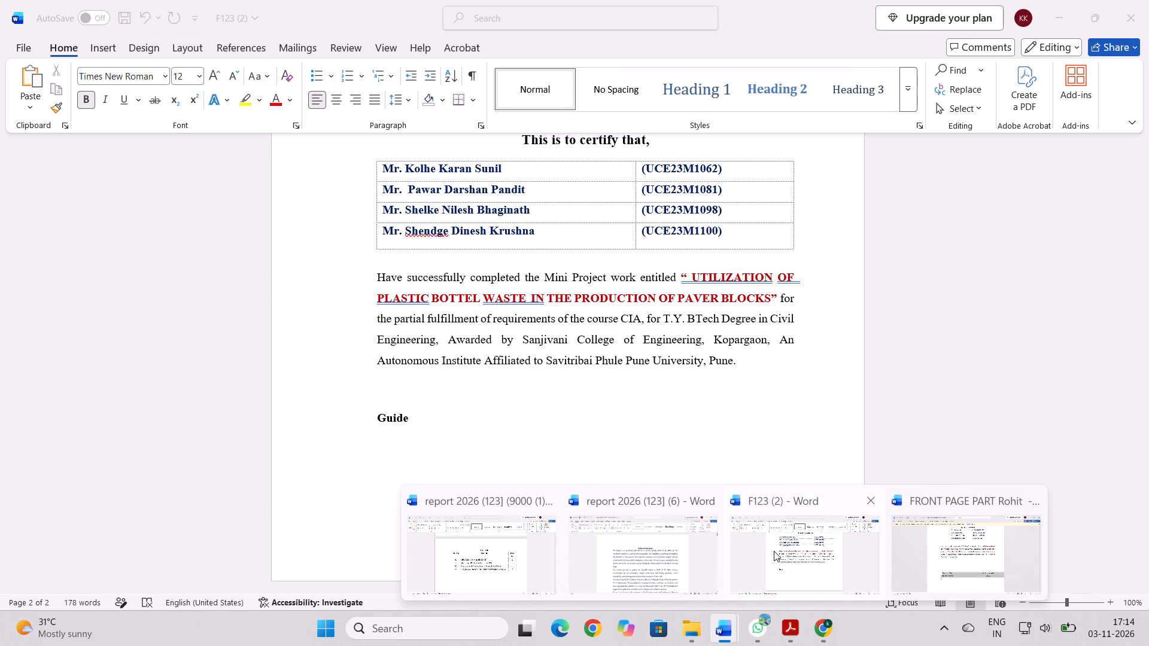
pyautogui.click(774, 551)
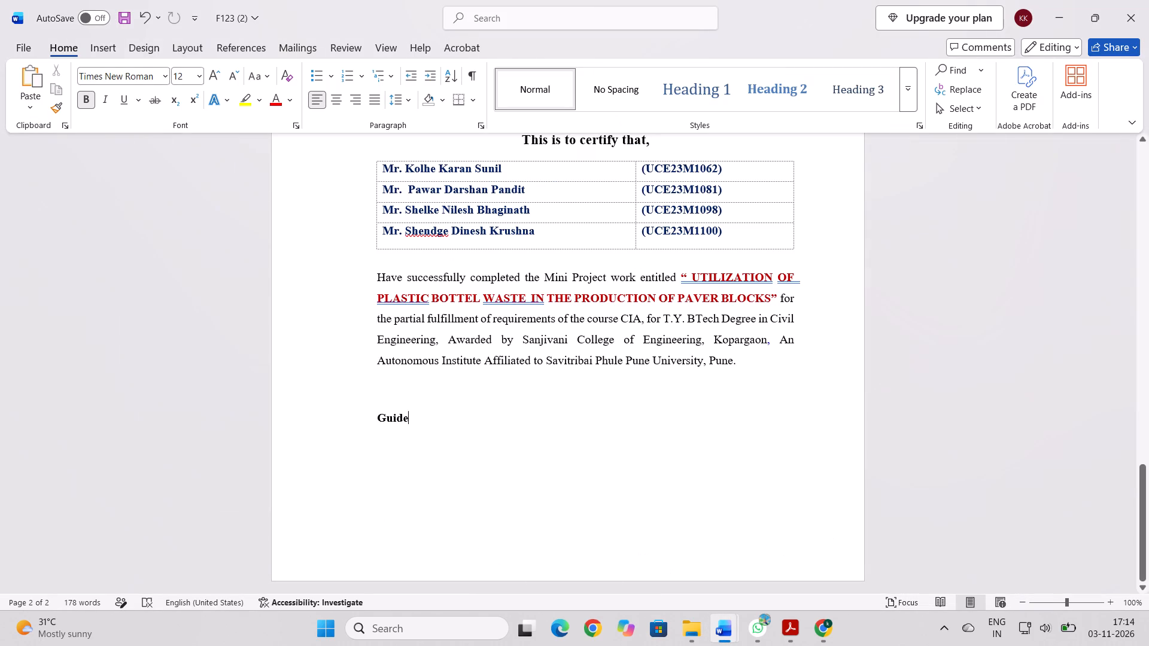
pyautogui.hotkey('ctrl', 'v')
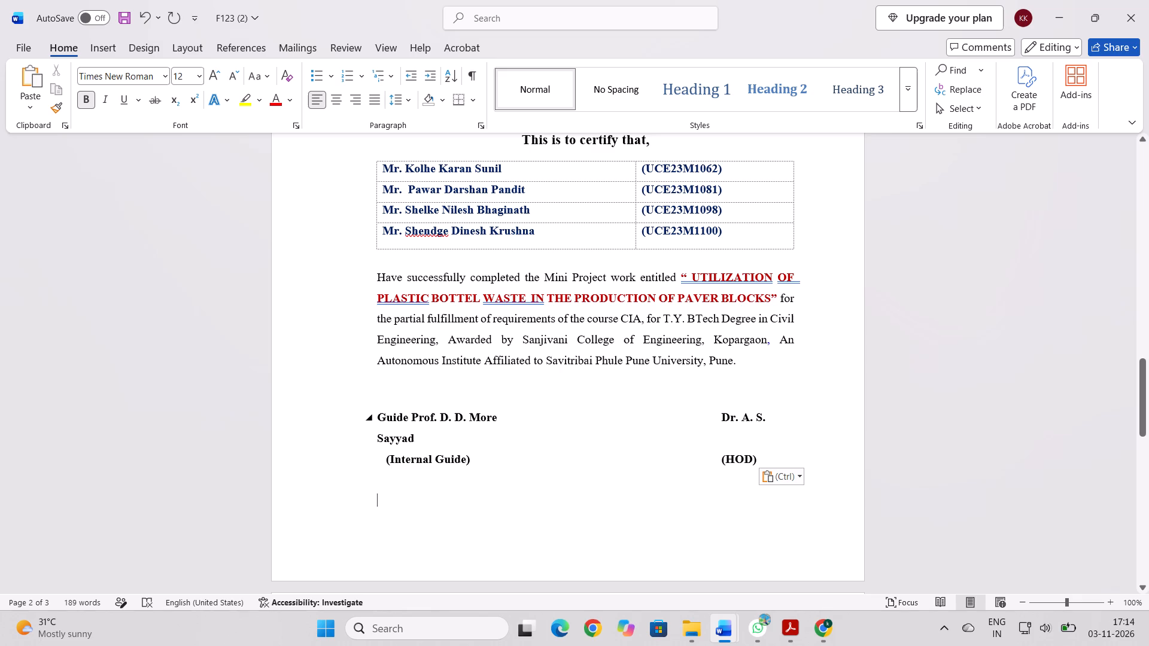
# Delete the word "Guide" in front of the pasted signature line on the certificate page.
pyautogui.click(409, 418)
pyautogui.press('BackSpace')
pyautogui.press('BackSpace')
pyautogui.press('BackSpace')
pyautogui.press('BackSpace')
pyautogui.press('BackSpace')
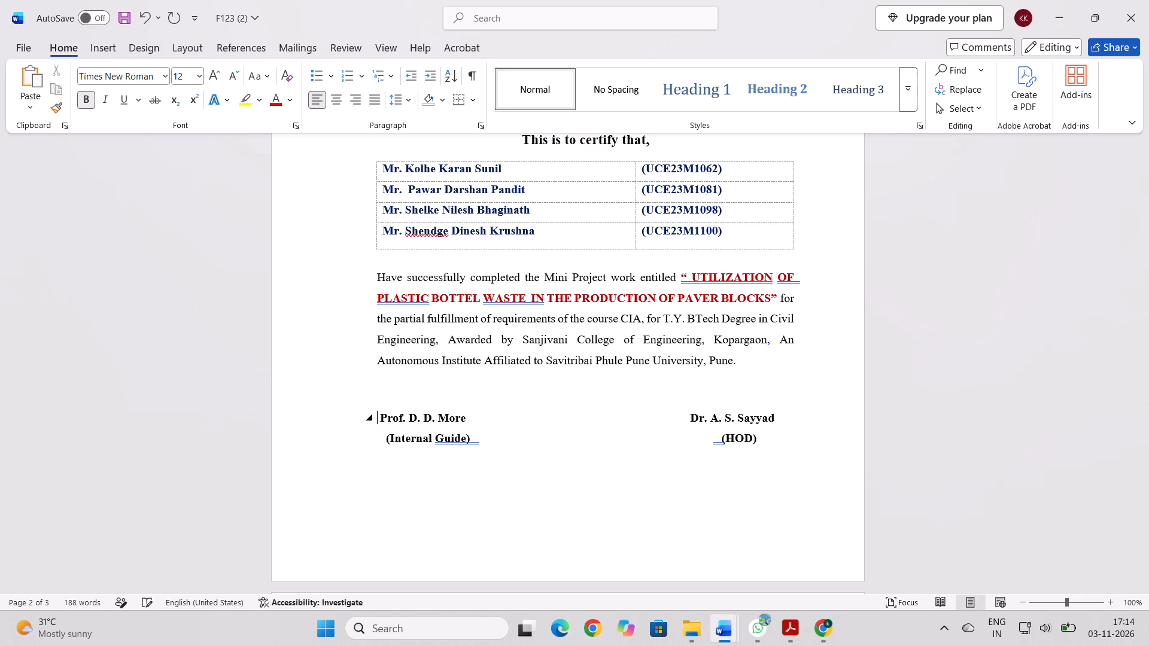
# Replace the internal guide's name after "Prof." in the signature block with the guide named on the cover page.
pyautogui.click(468, 419)
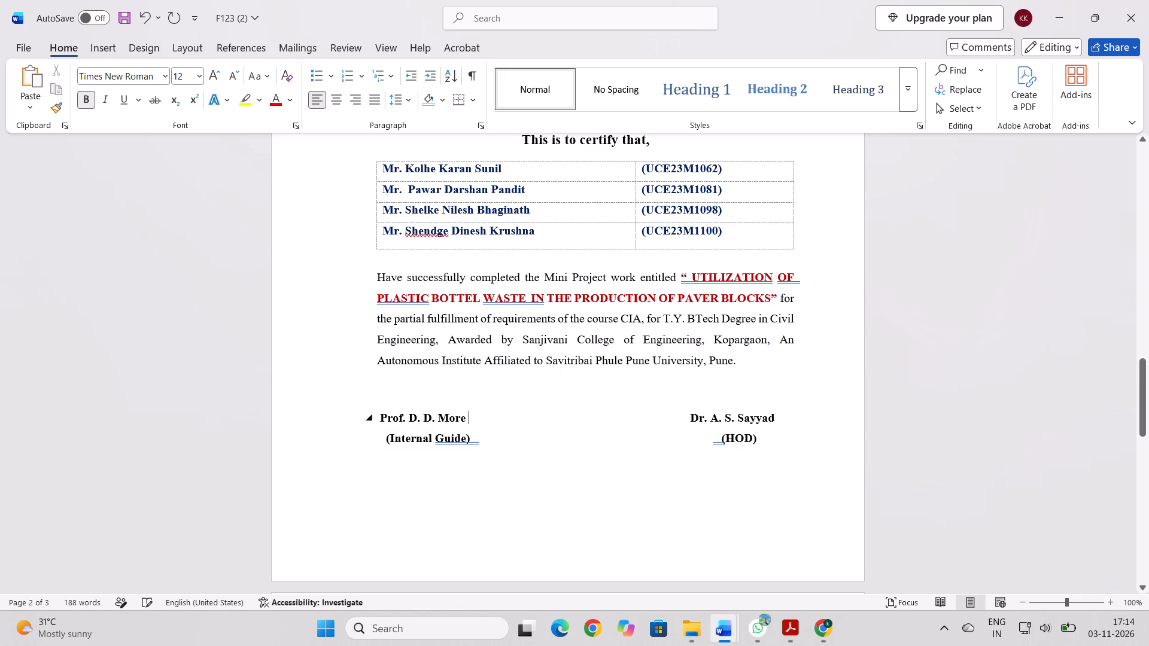
pyautogui.press('BackSpace')
pyautogui.press('BackSpace')
pyautogui.press('BackSpace')
pyautogui.press('BackSpace')
pyautogui.press('BackSpace')
pyautogui.press('BackSpace')
pyautogui.press('BackSpace')
pyautogui.press('BackSpace')
pyautogui.press('BackSpace')
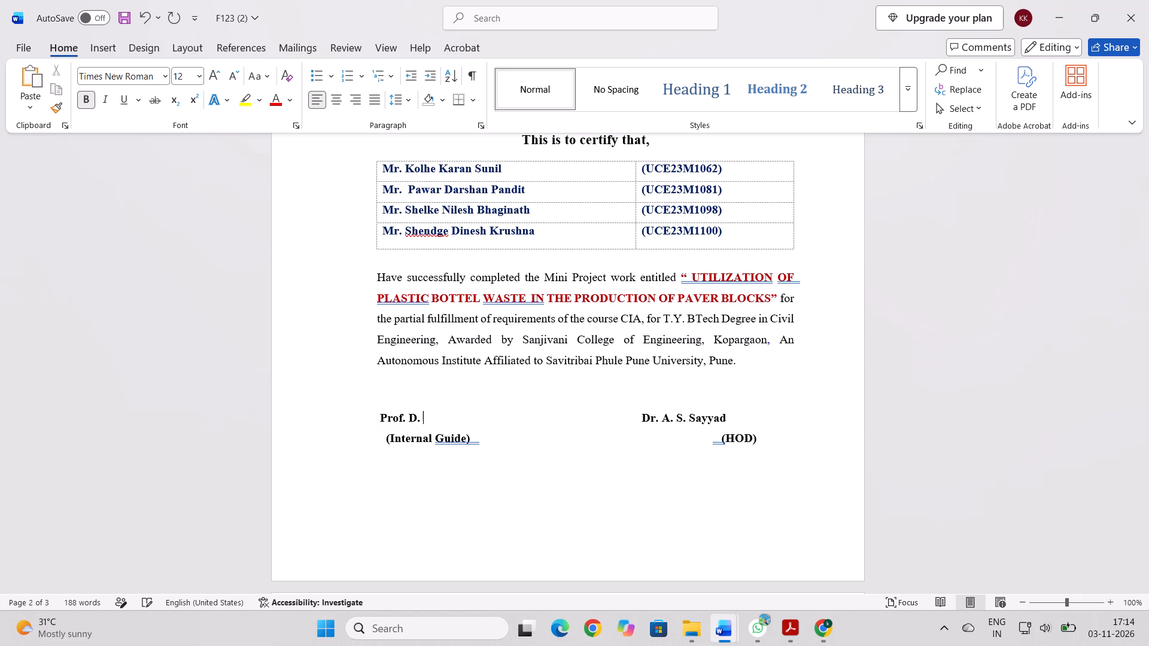
pyautogui.press('BackSpace')
pyautogui.press('BackSpace')
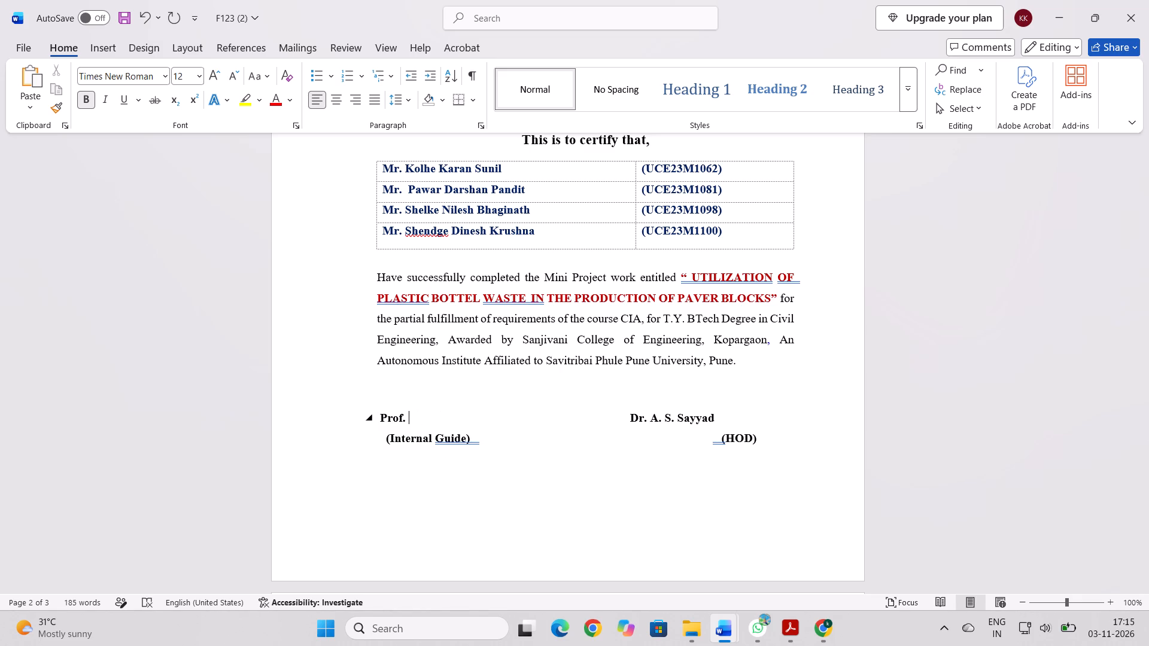
pyautogui.press('n')
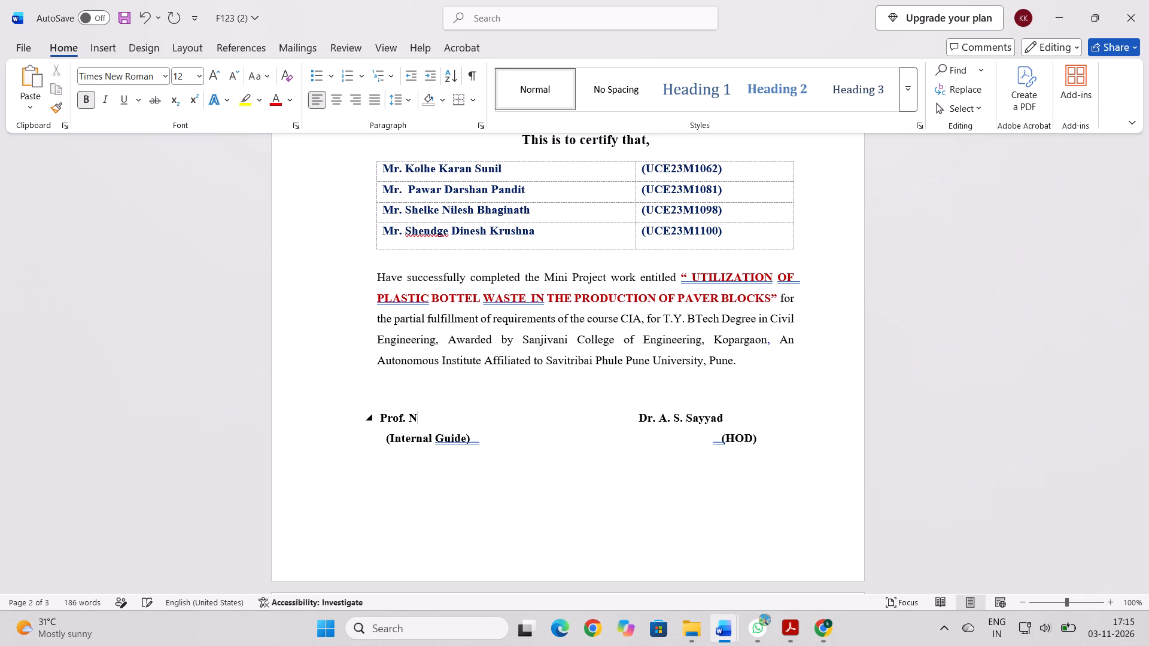
pyautogui.press('.')
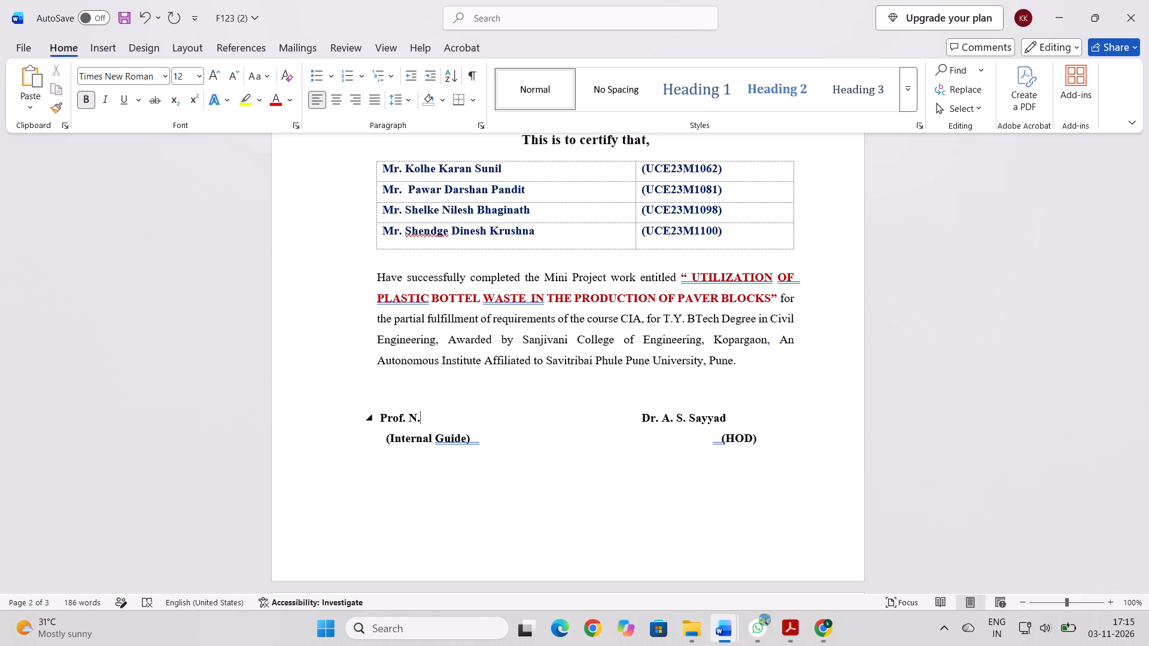
pyautogui.press('b')
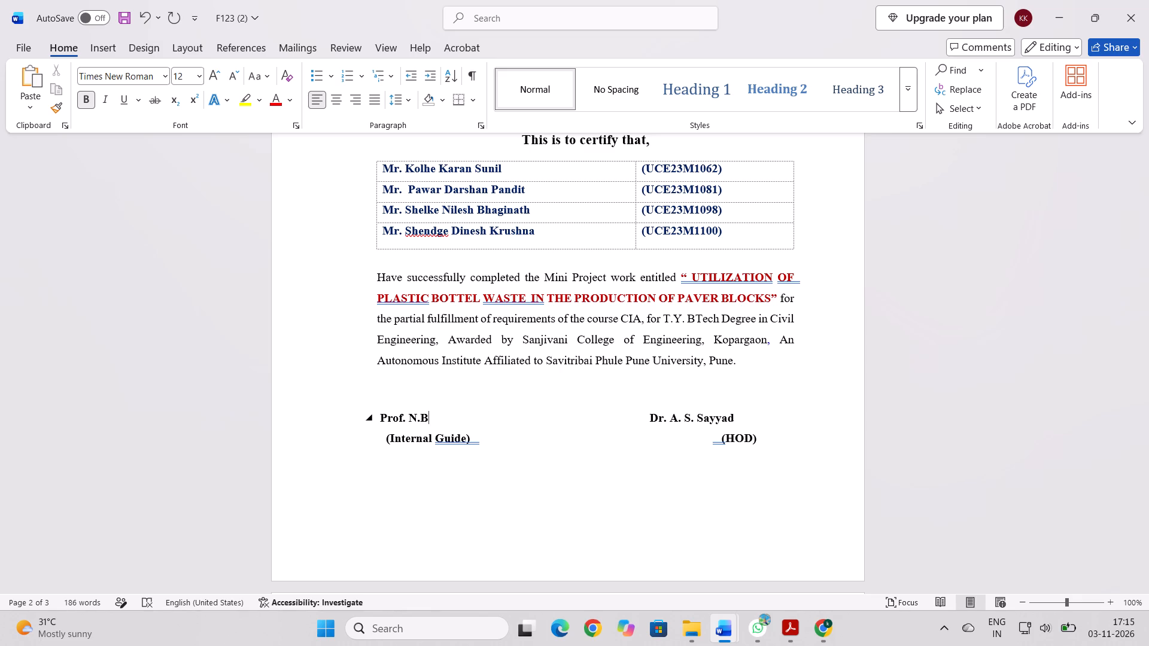
pyautogui.press('.')
pyautogui.press('a')
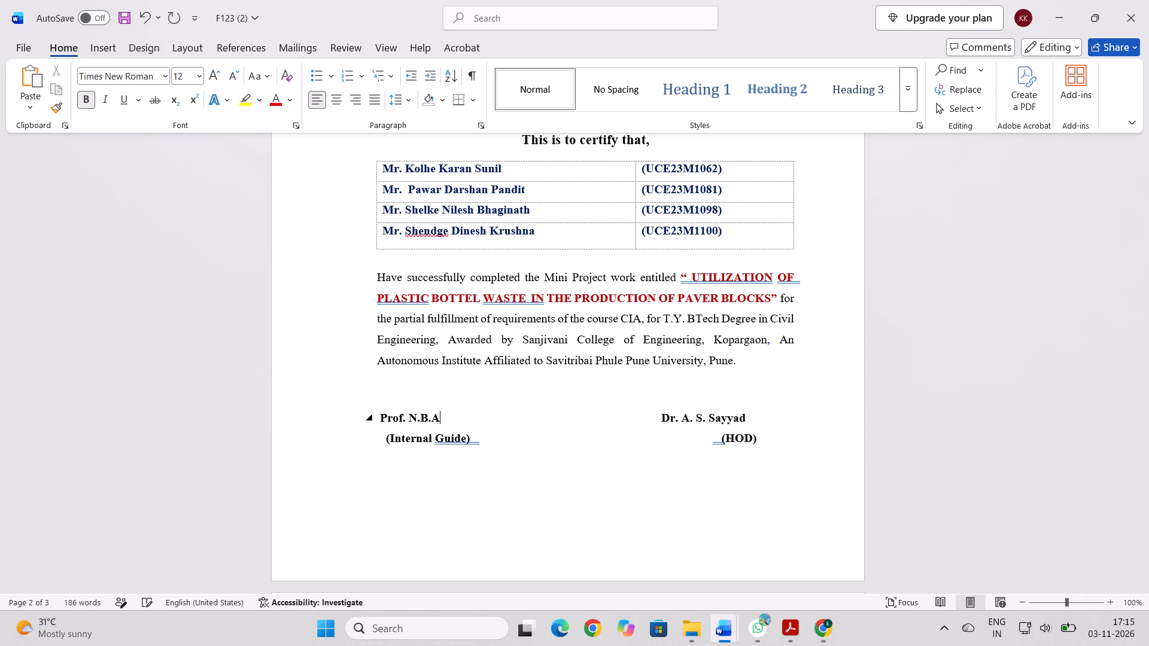
pyautogui.press('BackSpace')
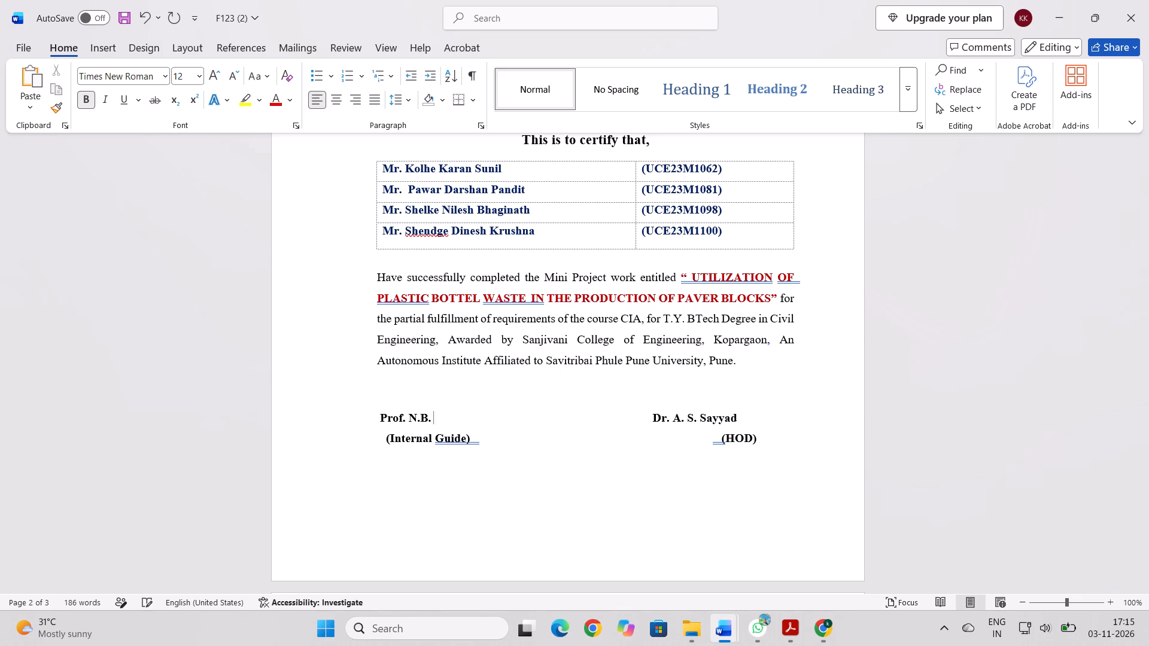
pyautogui.press('space')
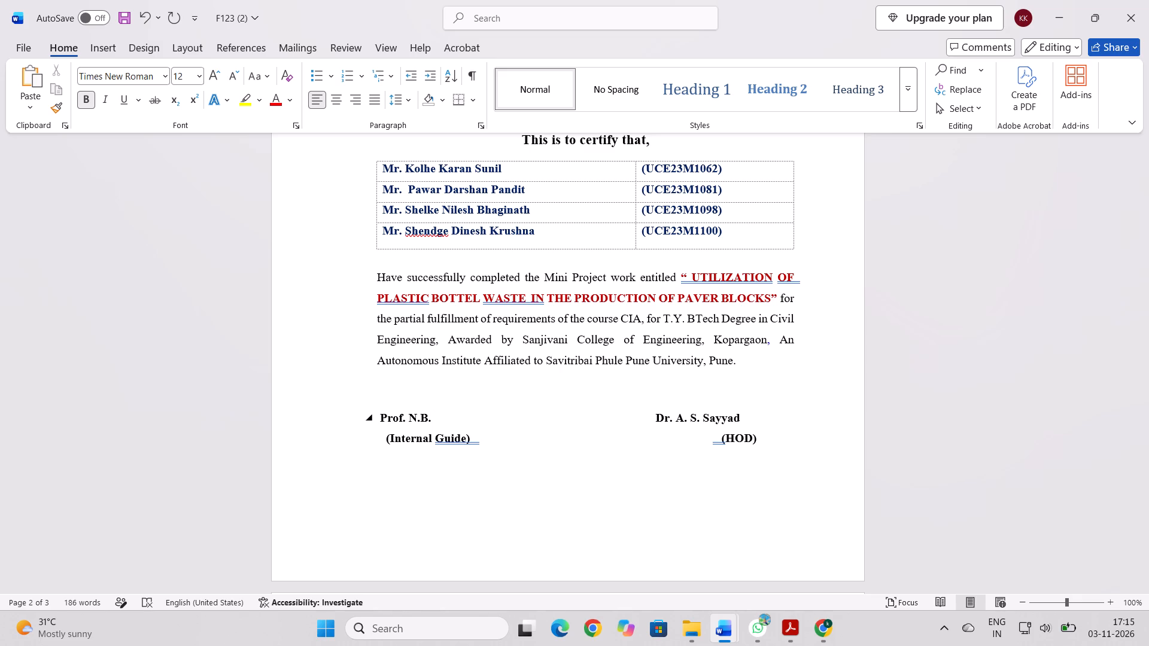
pyautogui.press('a')
pyautogui.write('her')
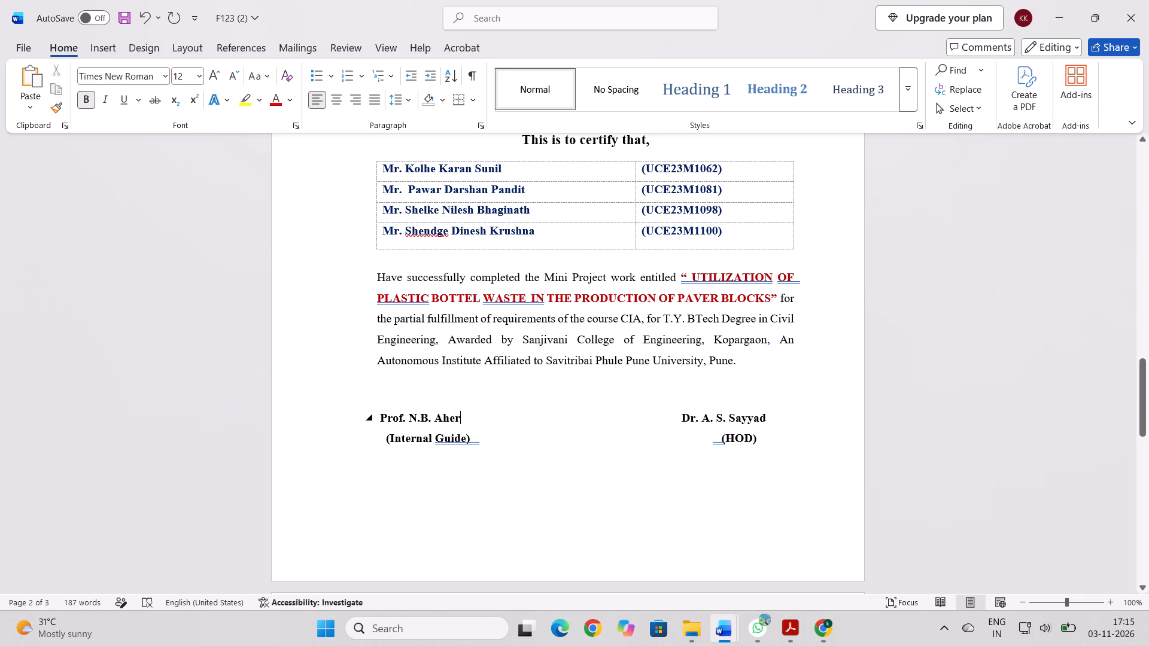
# Insert four spaces before the HOD's name in the signature line to shift it further right.
pyautogui.click(673, 418)
pyautogui.press('space')
pyautogui.press('space')
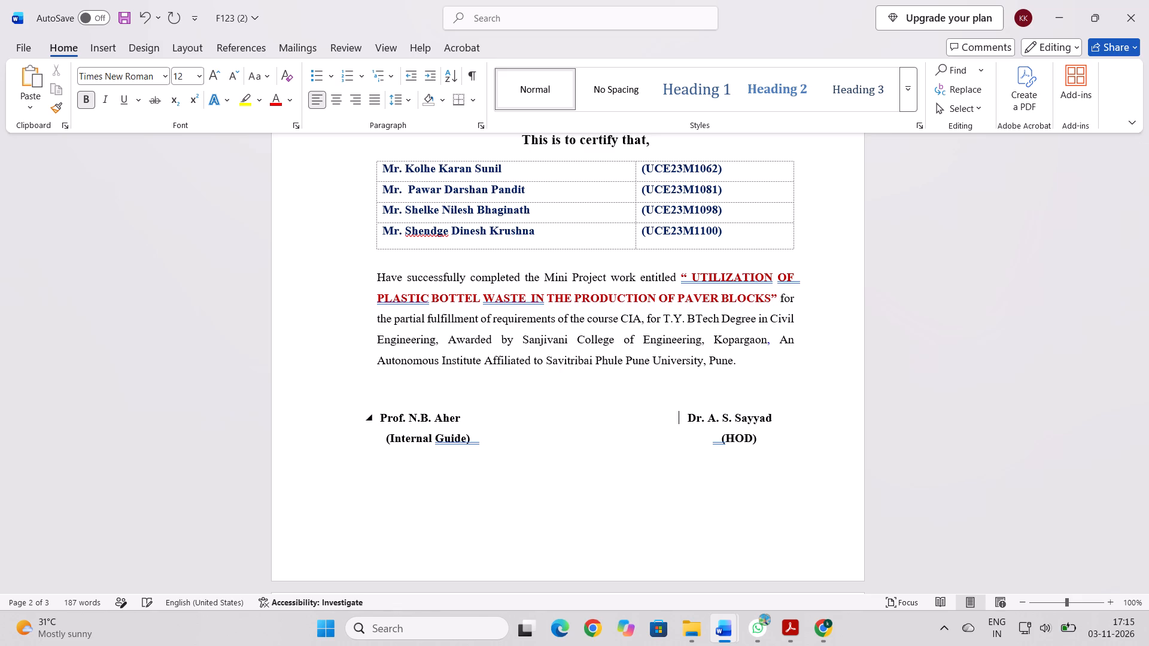
pyautogui.press('space')
pyautogui.press('space')
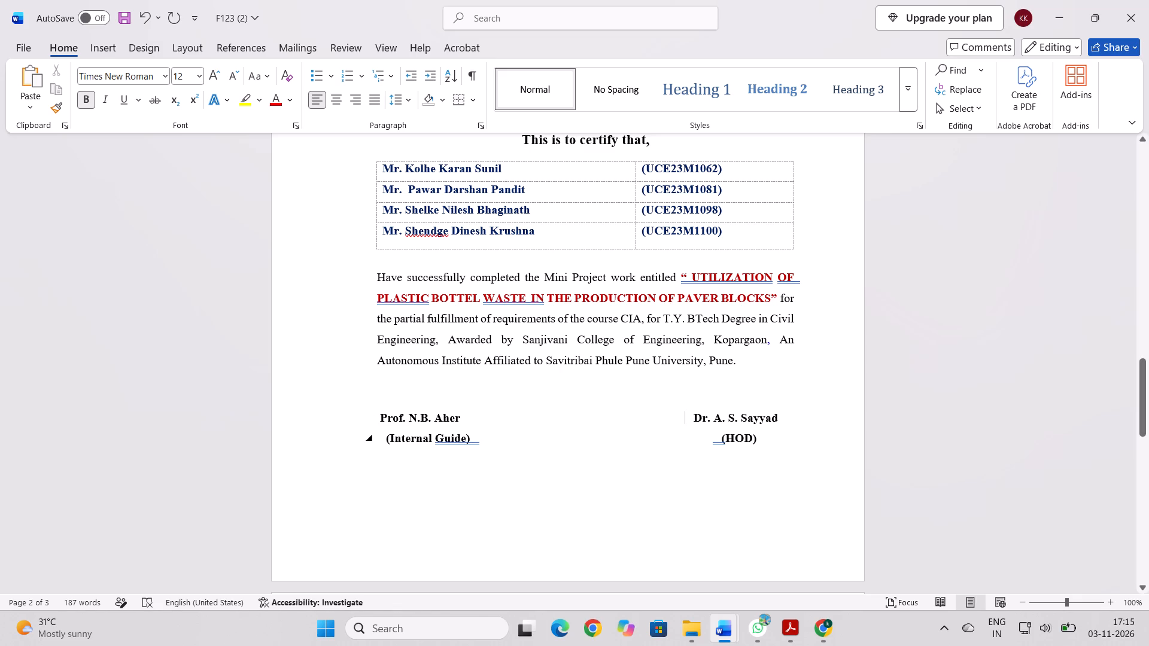
pyautogui.click(699, 300)
# Remove the leading spaces before "(Internal Guide)" so that line starts at the page margin.
pyautogui.click(382, 437)
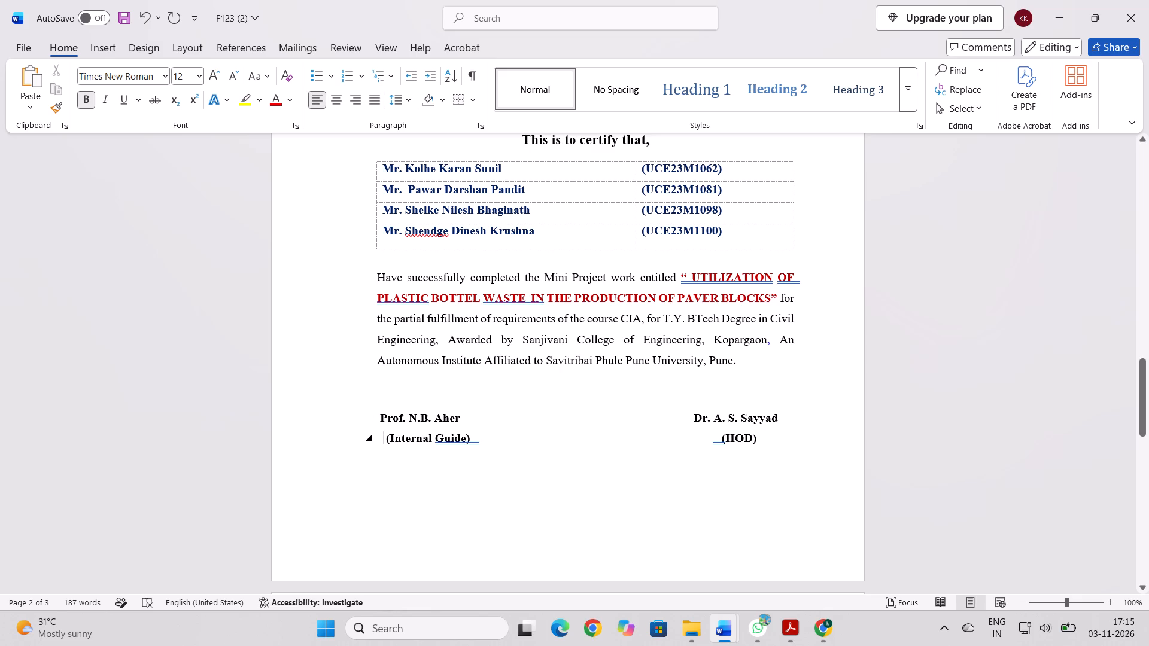
pyautogui.press('BackSpace')
pyautogui.press('BackSpace')
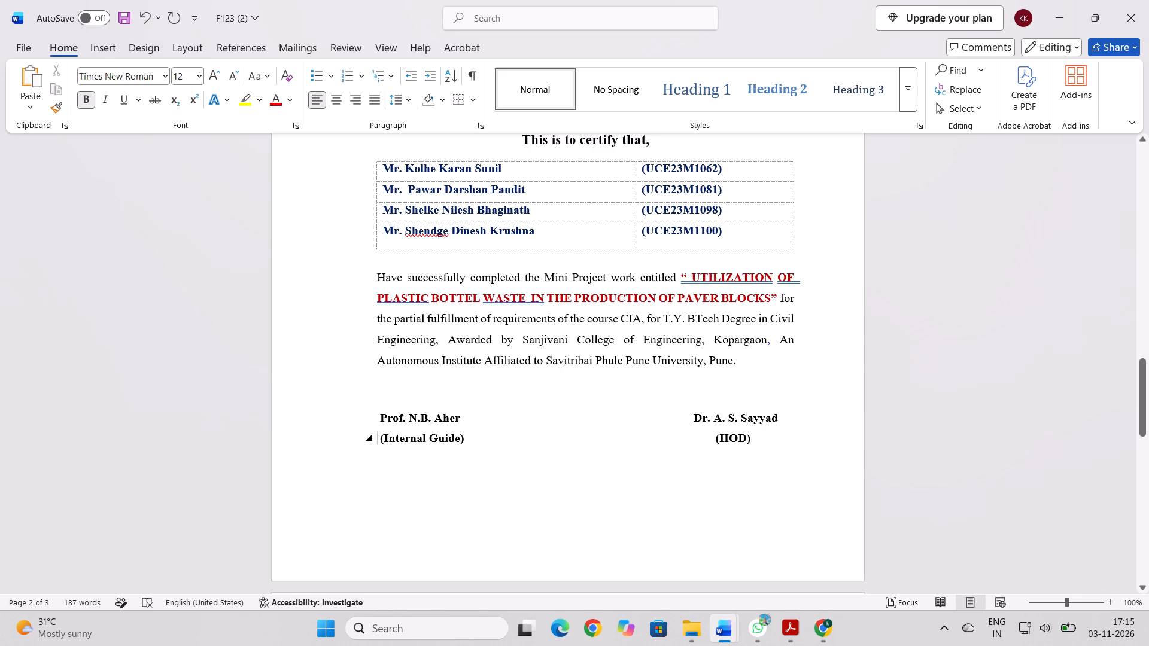
pyautogui.click(541, 427)
pyautogui.click(378, 435)
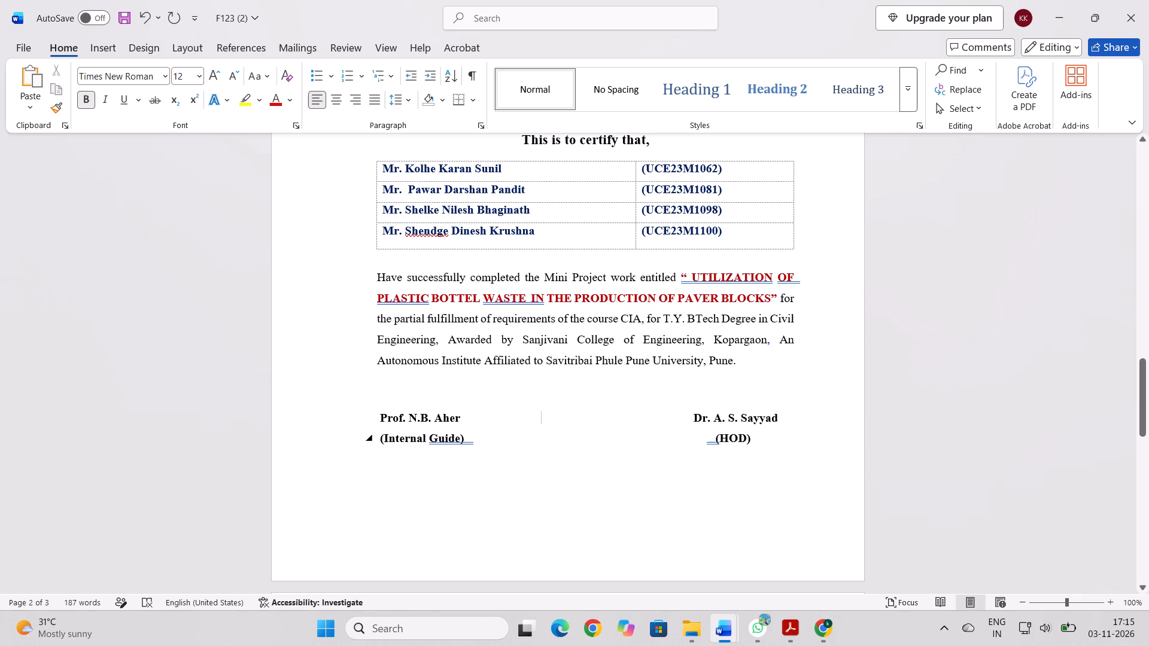
pyautogui.press('BackSpace')
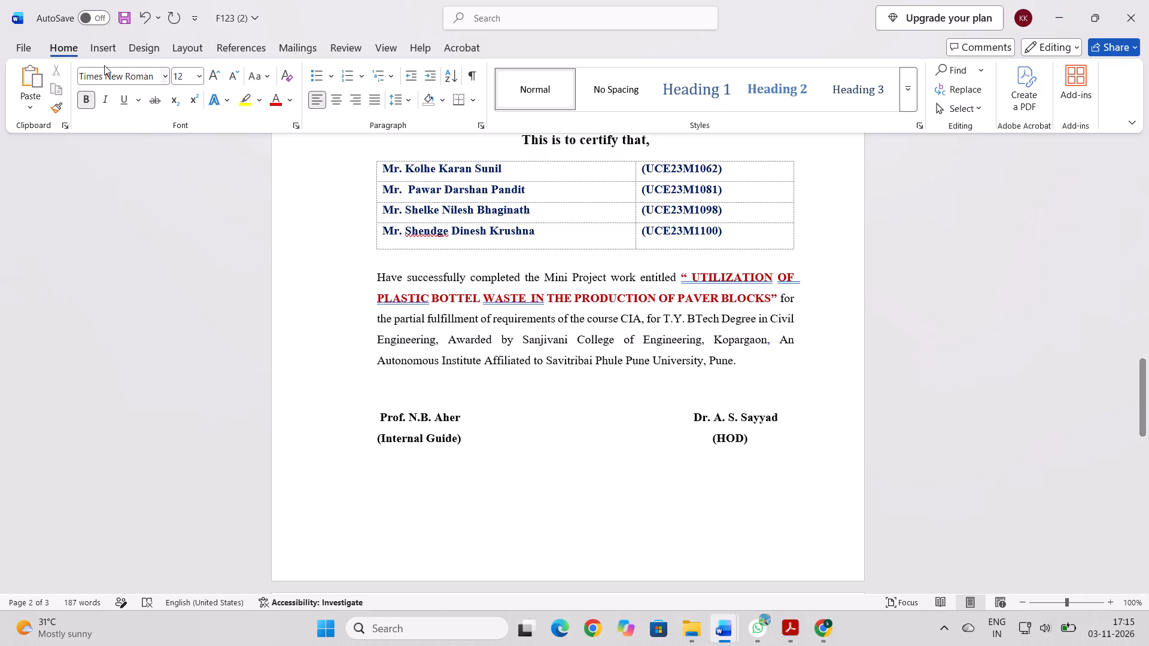
# Turn on AutoSave for the F123 (2) document by uploading it to OneDrive - Personal.
pyautogui.click(90, 18)
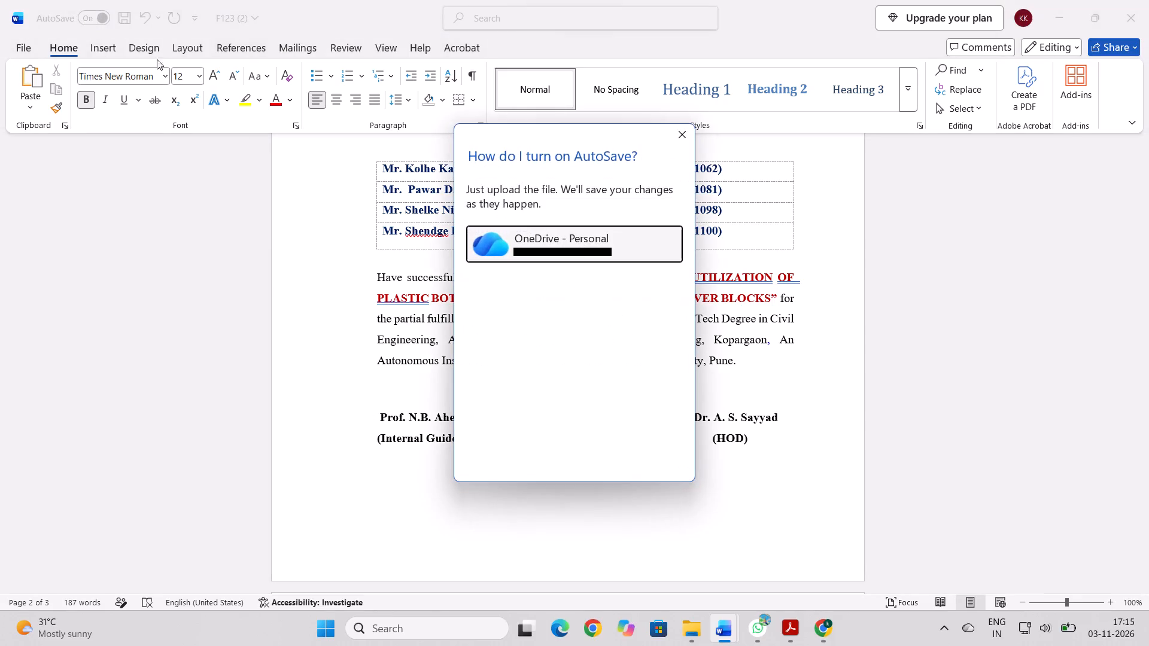
pyautogui.click(503, 246)
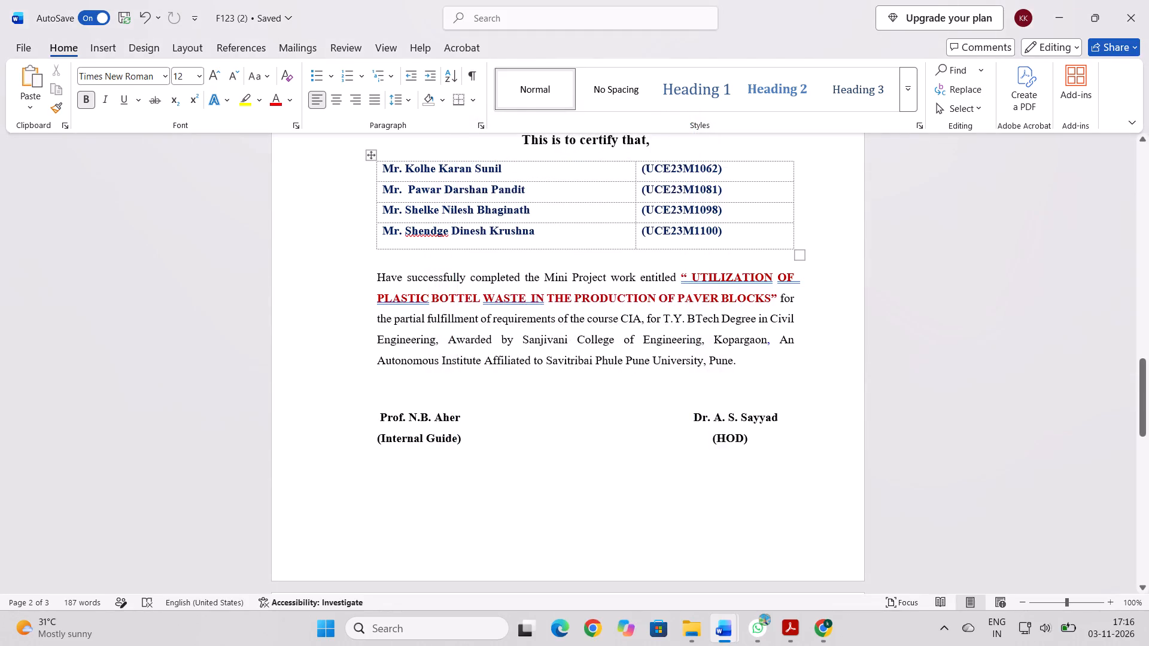
# Delete "T.Y. B.Tech" and its trailing space from the cover page heading so it reads "CIA Project Report".
pyautogui.scroll(5, 462, 349)
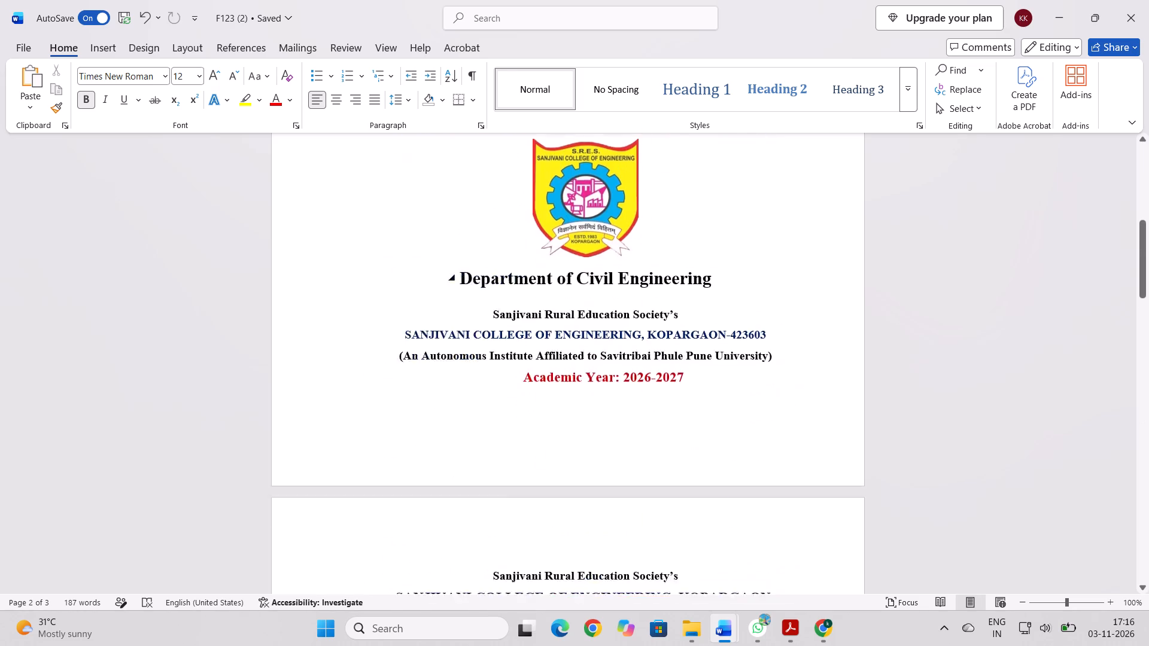
pyautogui.scroll(4, 462, 349)
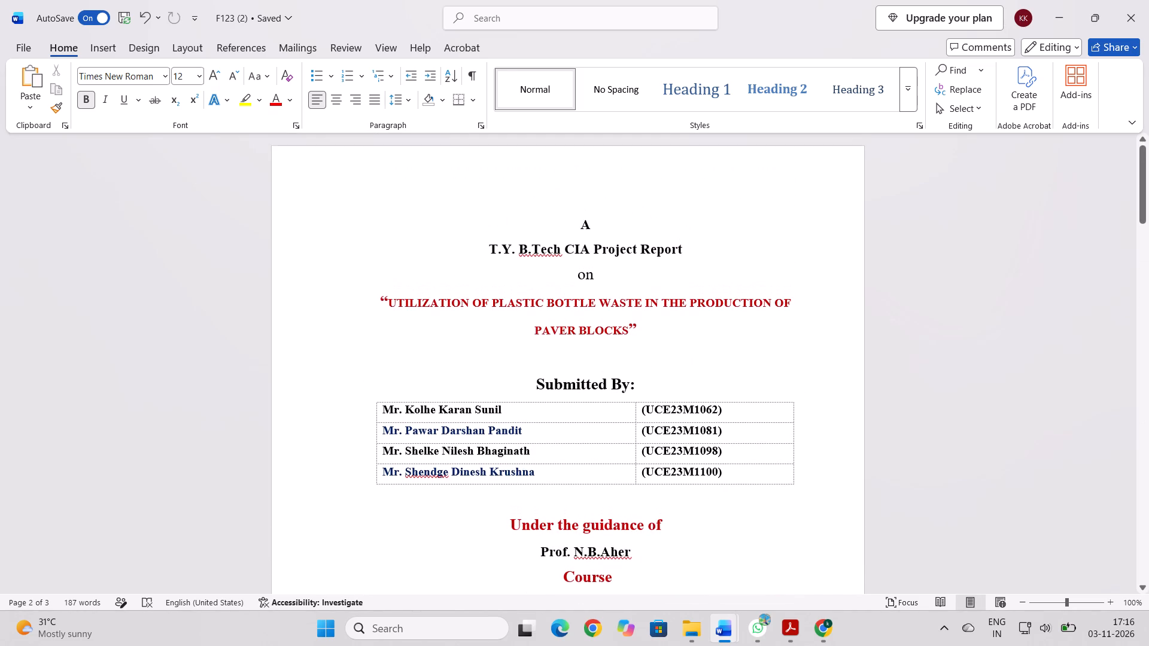
pyautogui.scroll(1, 462, 349)
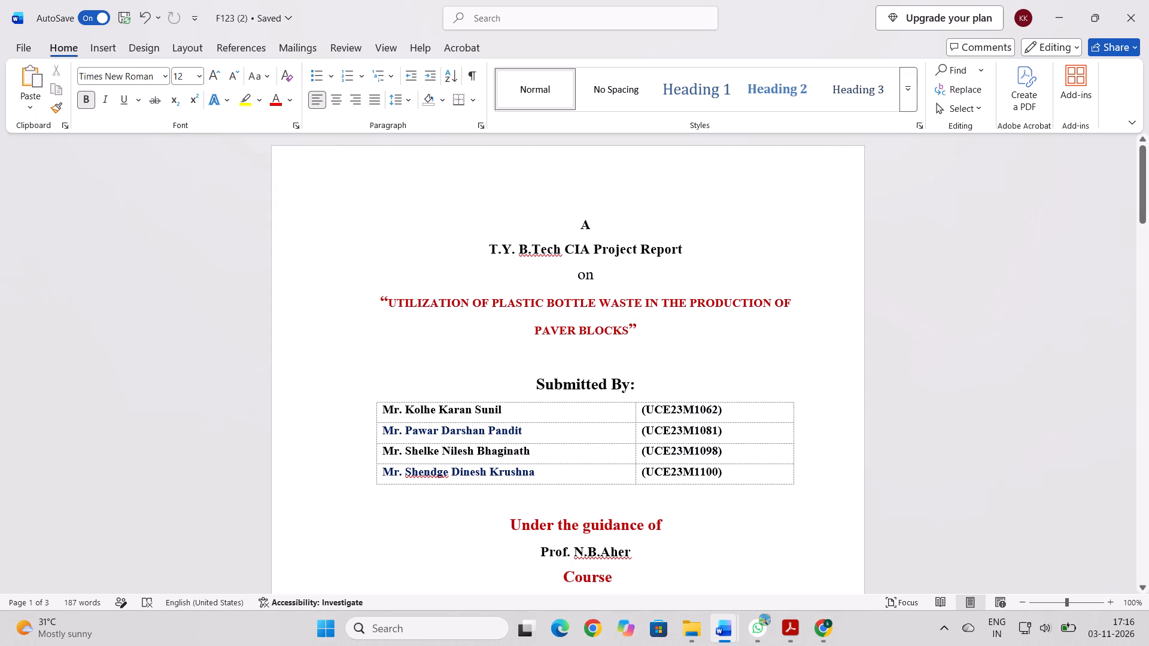
pyautogui.click(561, 251)
pyautogui.press('BackSpace')
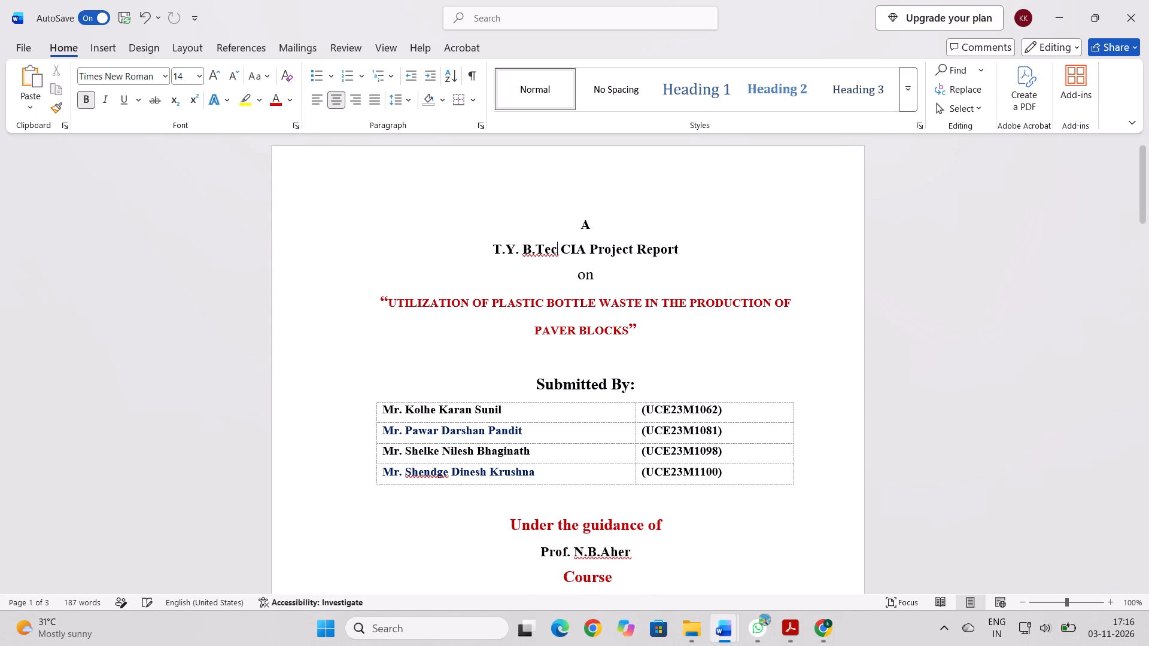
pyautogui.press('BackSpace')
pyautogui.press('BackSpace')
pyautogui.press('BackSpace')
pyautogui.press('BackSpace')
pyautogui.press('BackSpace')
pyautogui.press('BackSpace')
pyautogui.press('BackSpace')
pyautogui.press('BackSpace')
pyautogui.press('BackSpace')
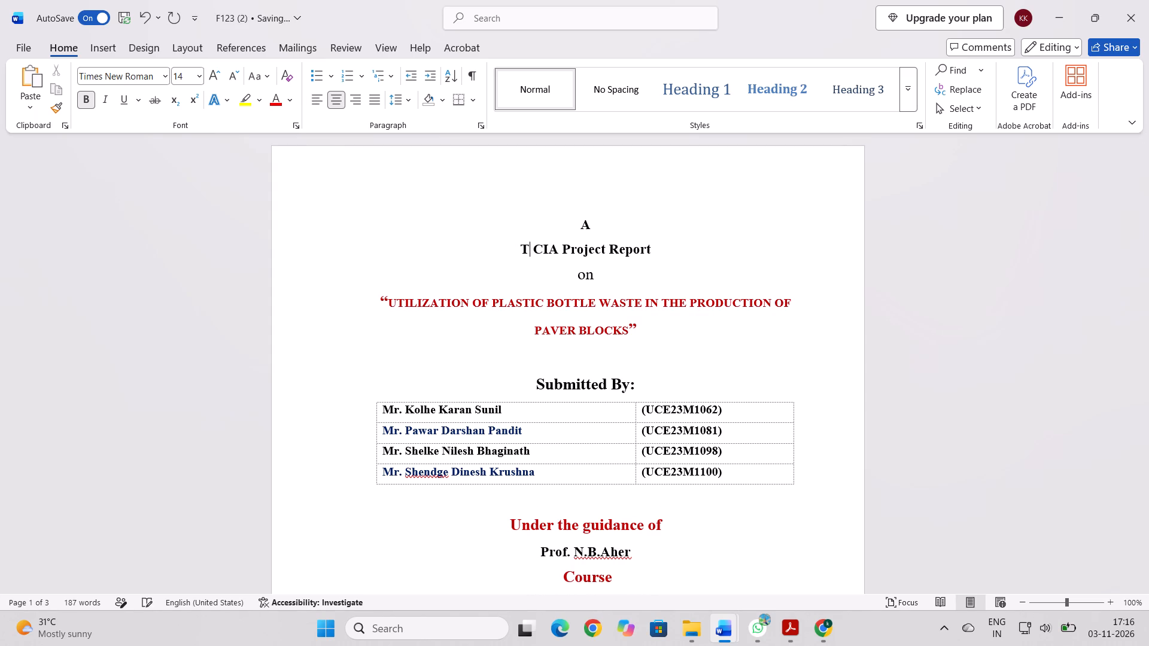
pyautogui.press('BackSpace')
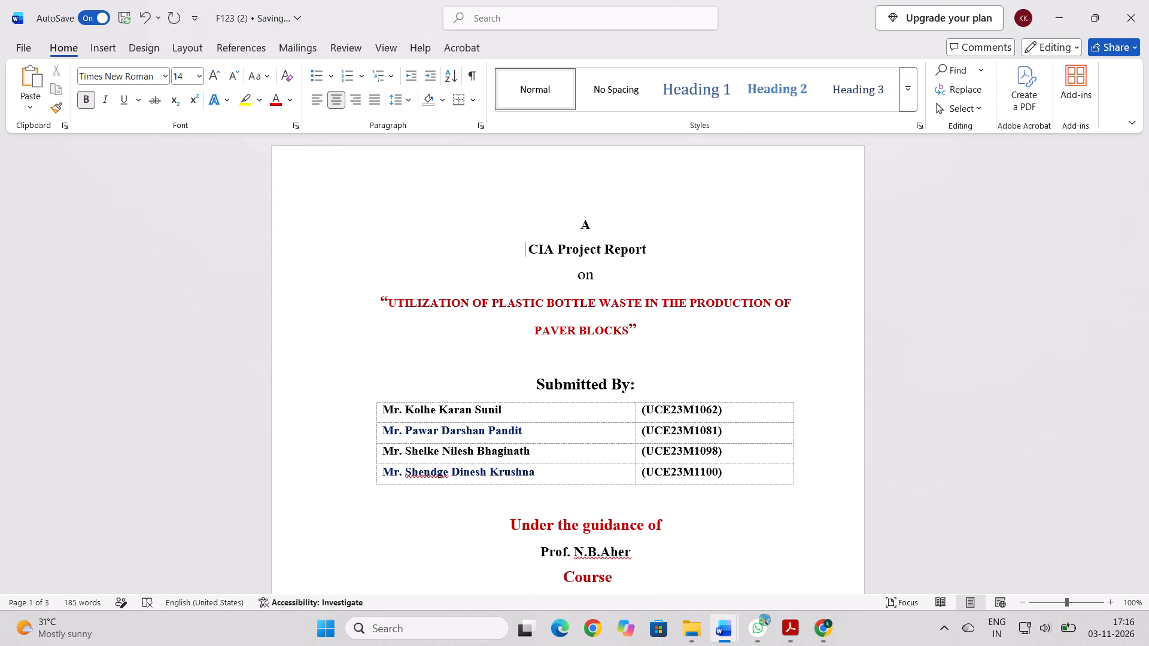
pyautogui.press('Right')
pyautogui.press('BackSpace')
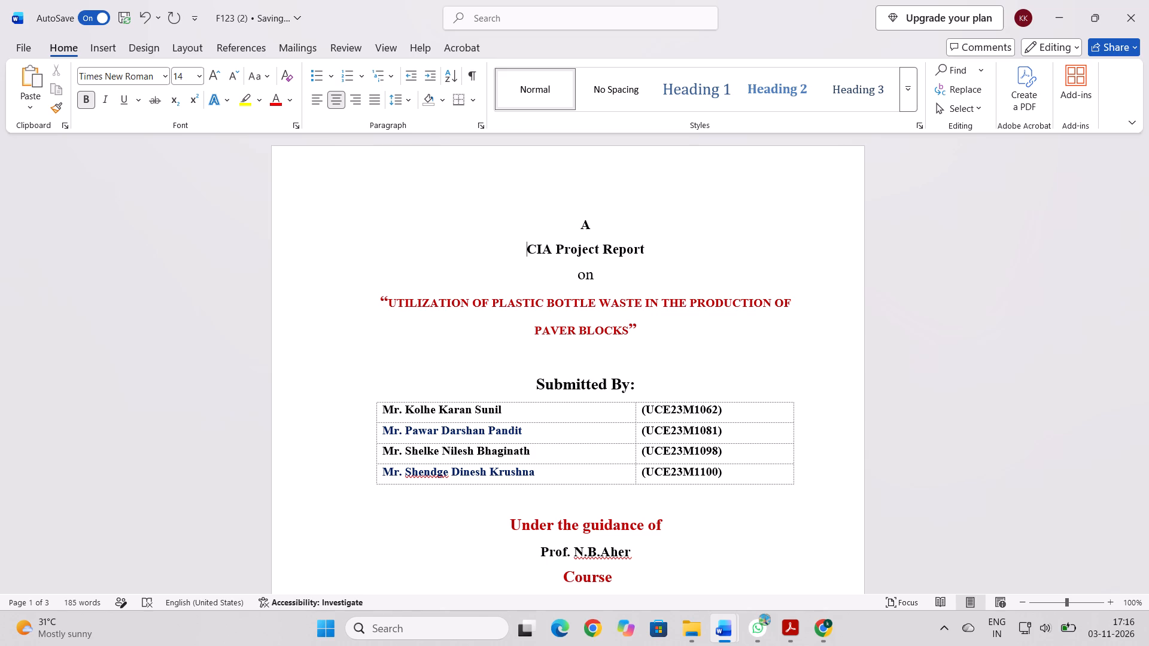
pyautogui.scroll(-1, 561, 251)
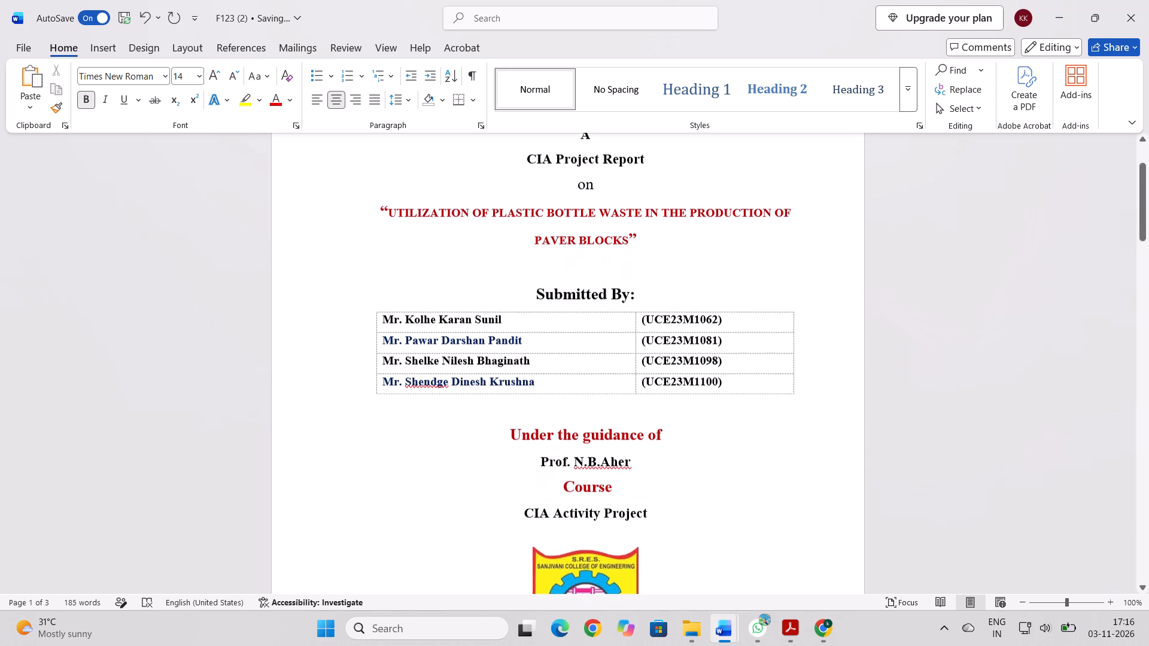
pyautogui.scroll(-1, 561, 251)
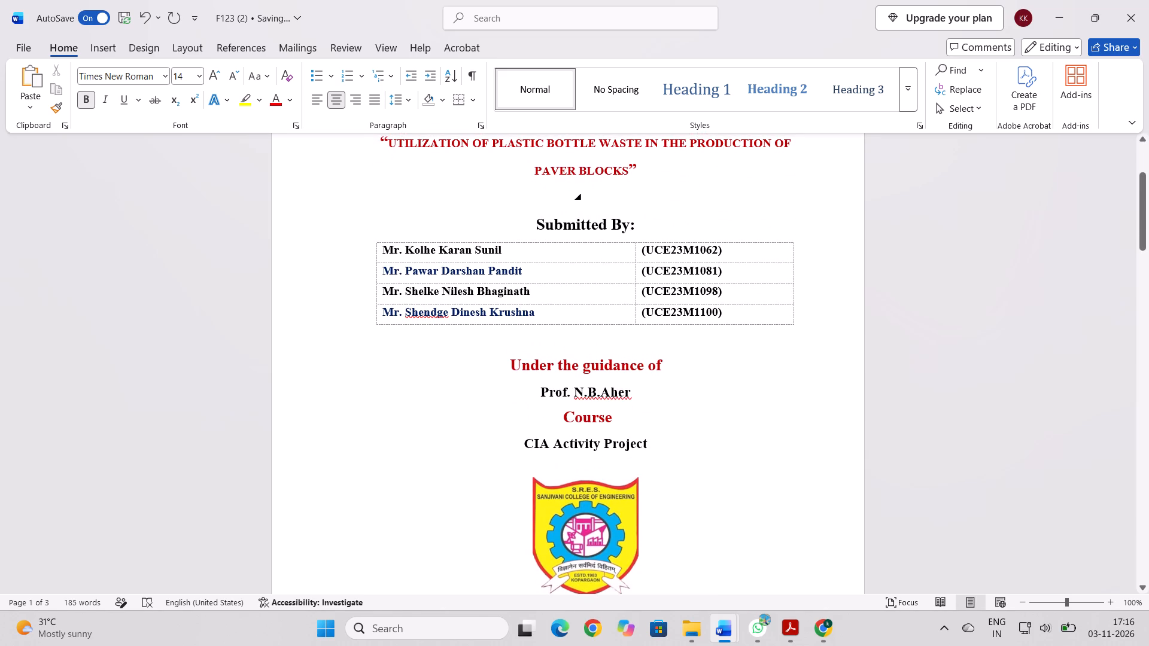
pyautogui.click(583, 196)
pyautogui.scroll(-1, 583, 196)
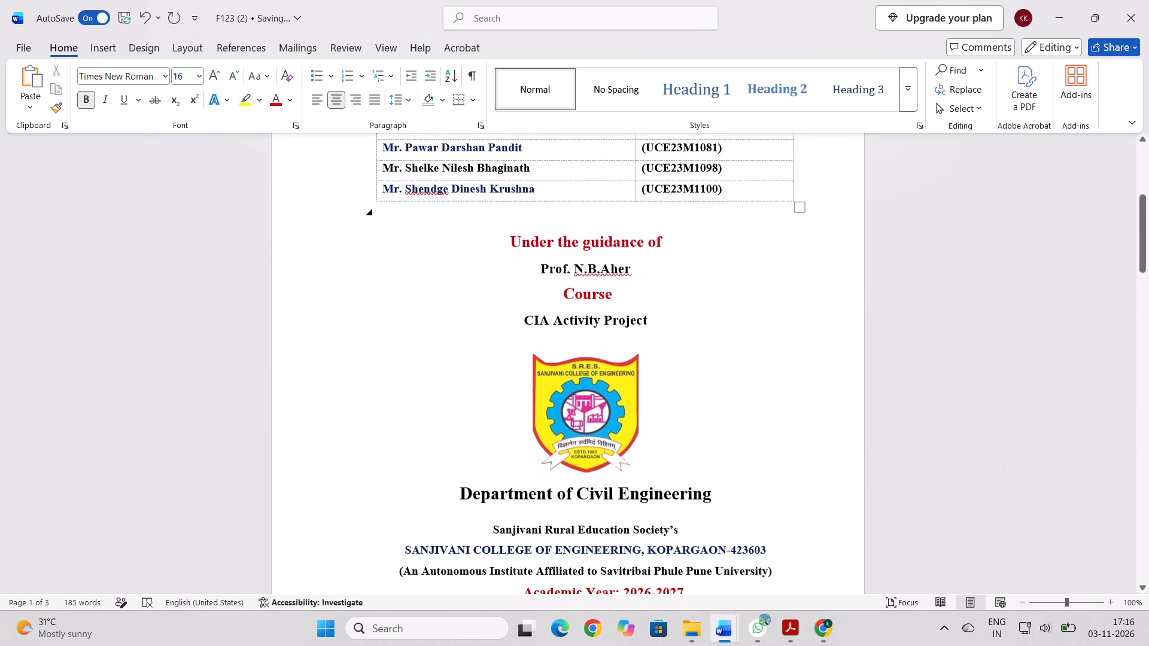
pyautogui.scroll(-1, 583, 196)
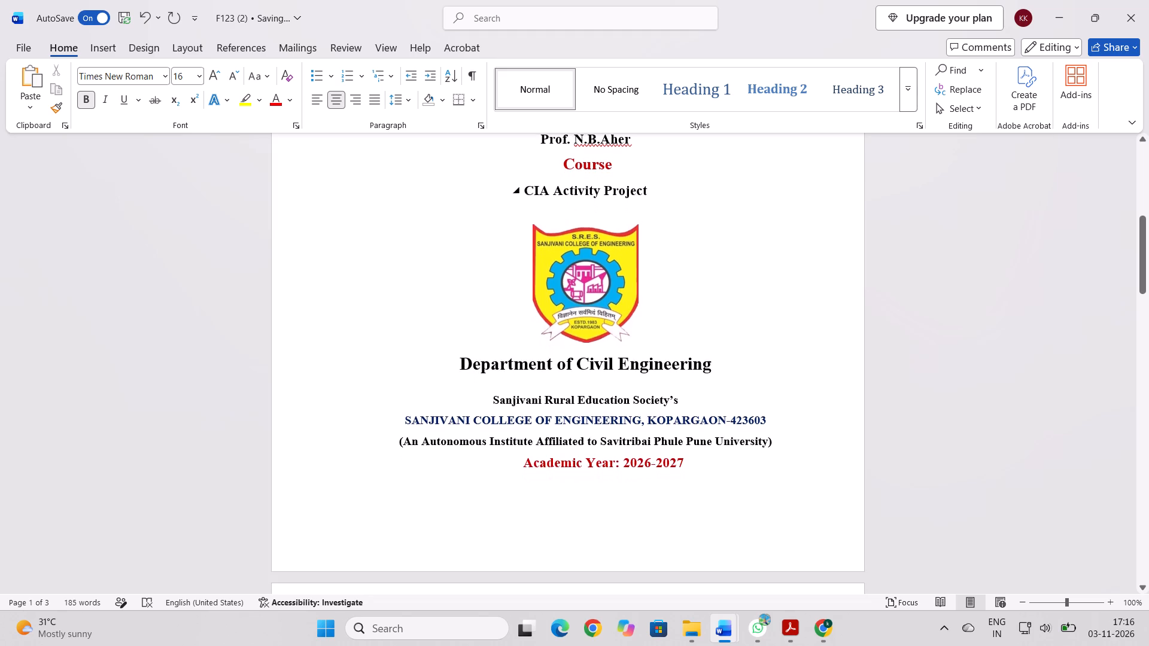
# Set a single uniform font size for the whole red project title on the cover page, including its quotation marks.
pyautogui.scroll(2, 583, 196)
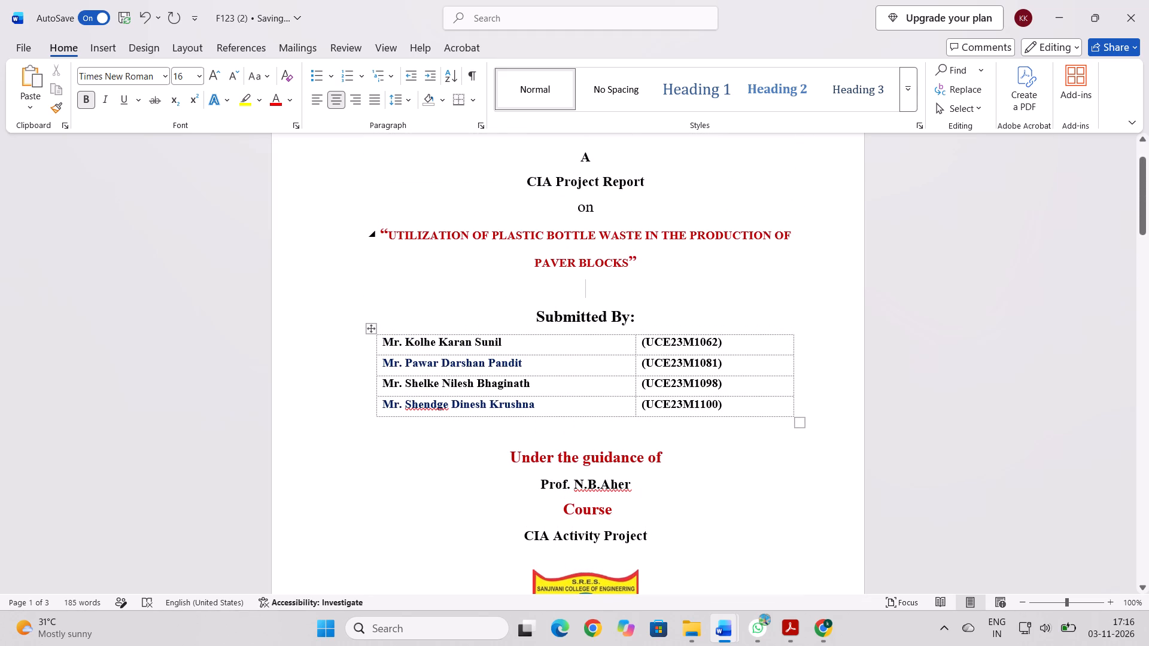
pyautogui.moveTo(381, 231); pyautogui.dragTo(646, 255)
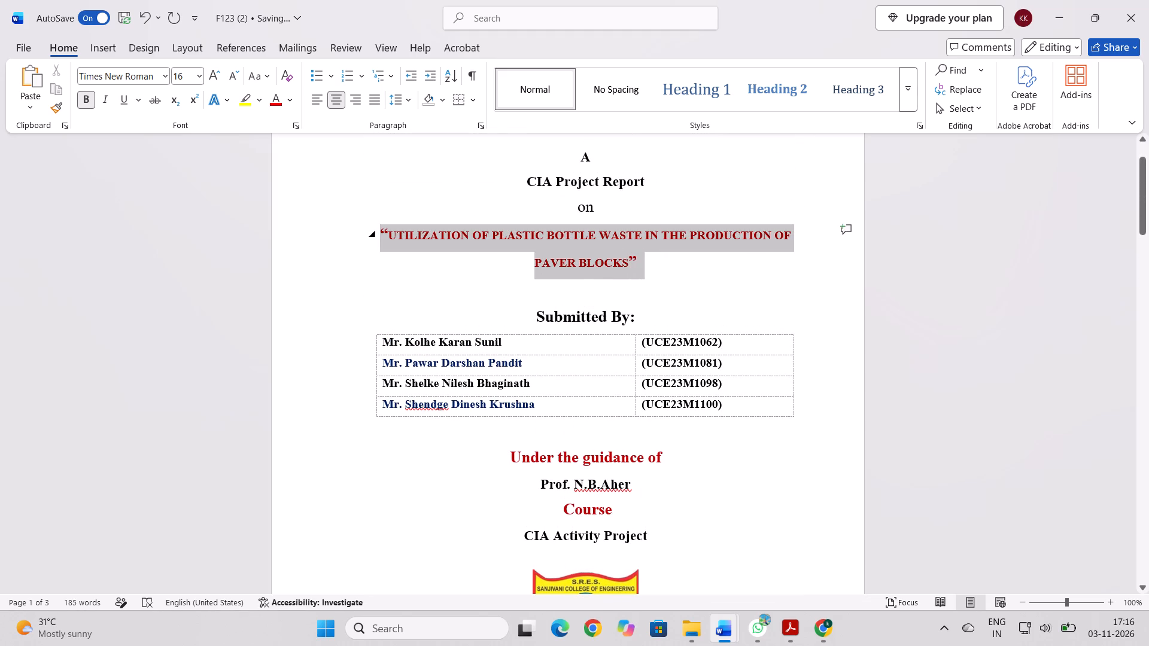
pyautogui.moveTo(646, 255); pyautogui.dragTo(649, 255)
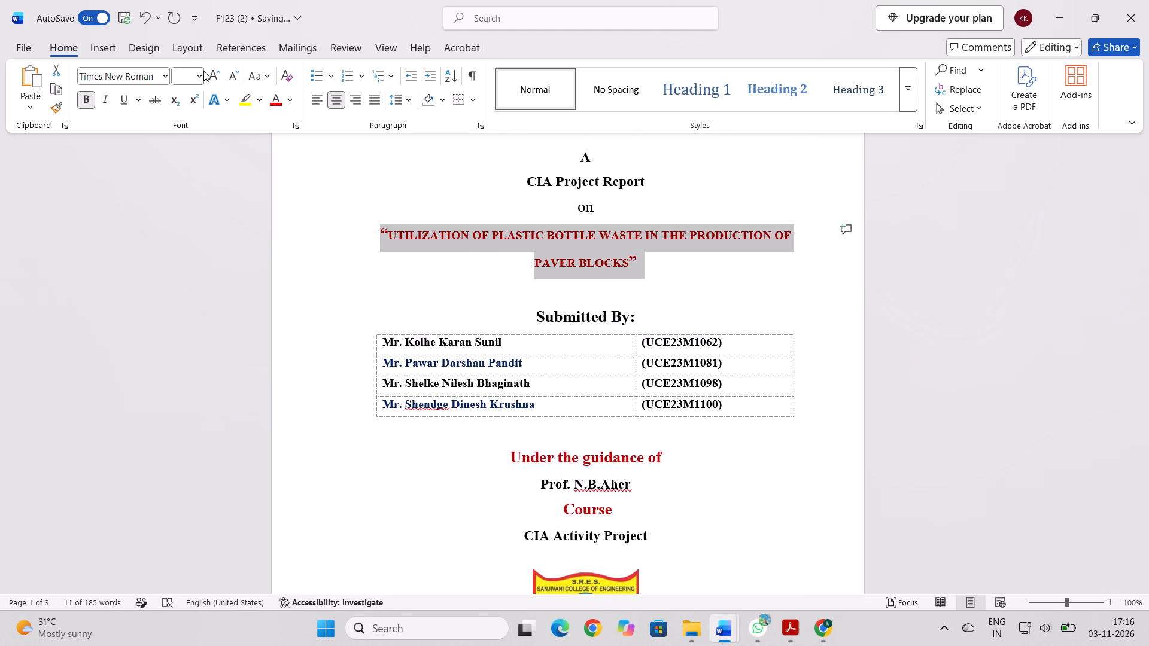
pyautogui.click(203, 71)
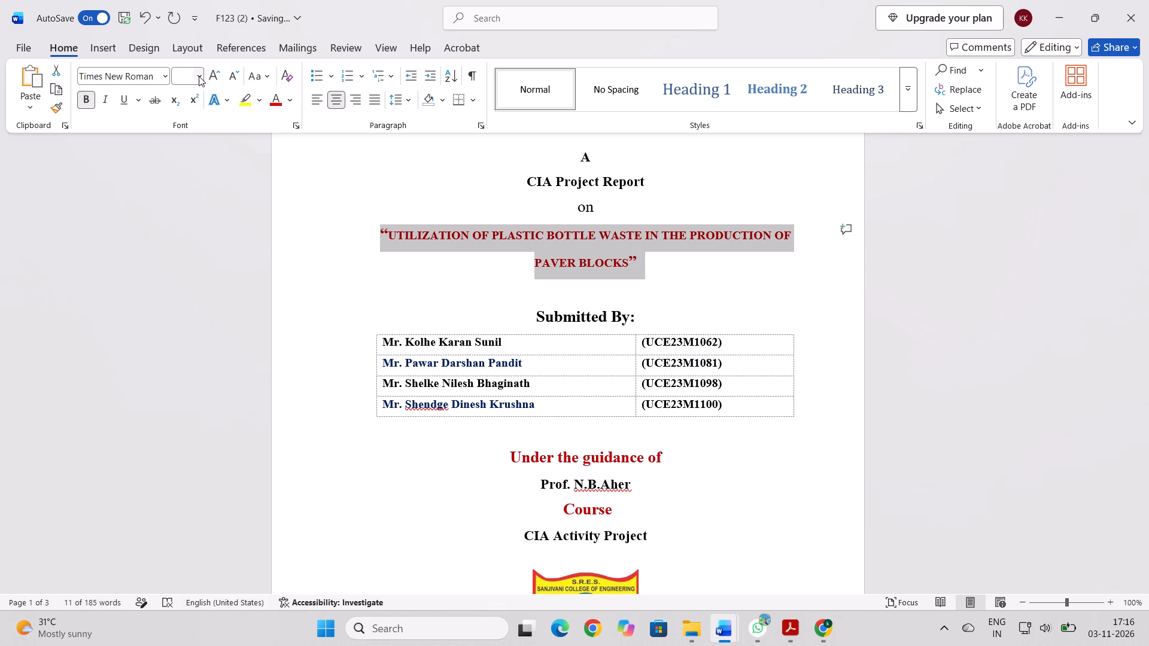
pyautogui.click(199, 76)
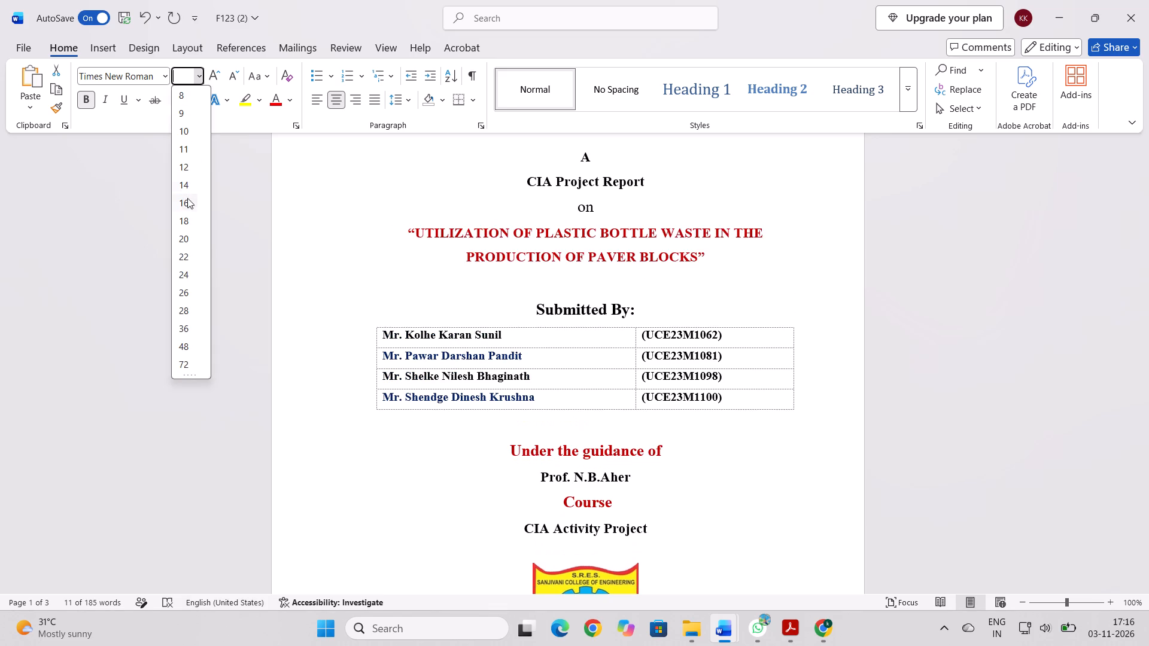
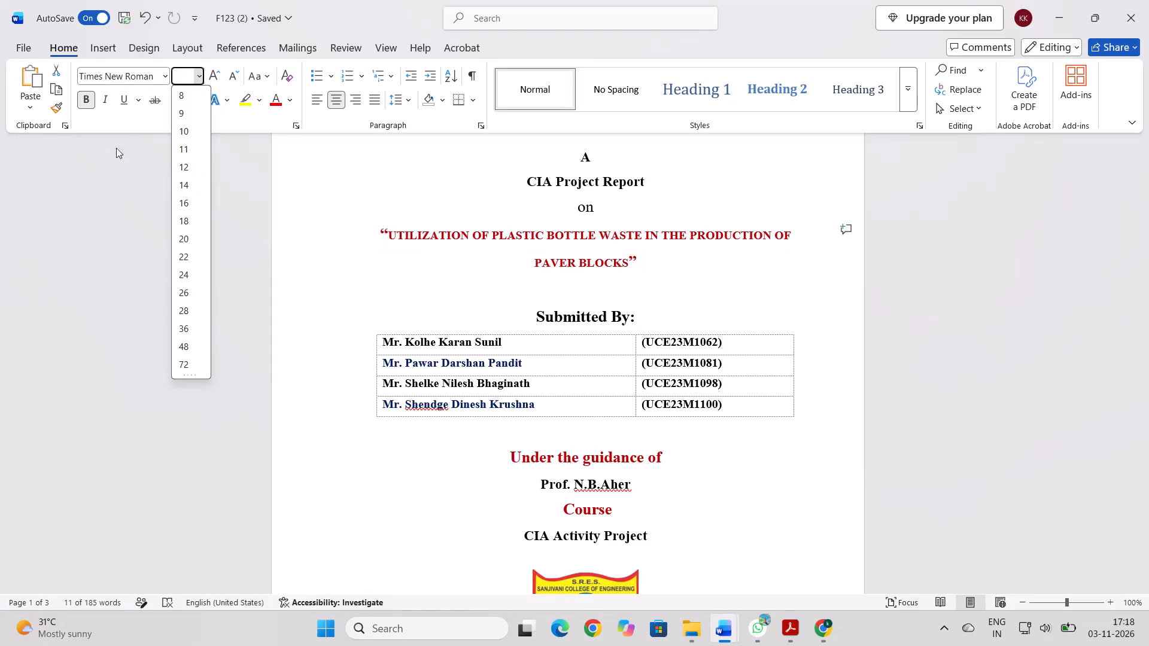
# Set the whole red project title on the cover page, including its quotation marks, to font size 16.
pyautogui.click(183, 200)
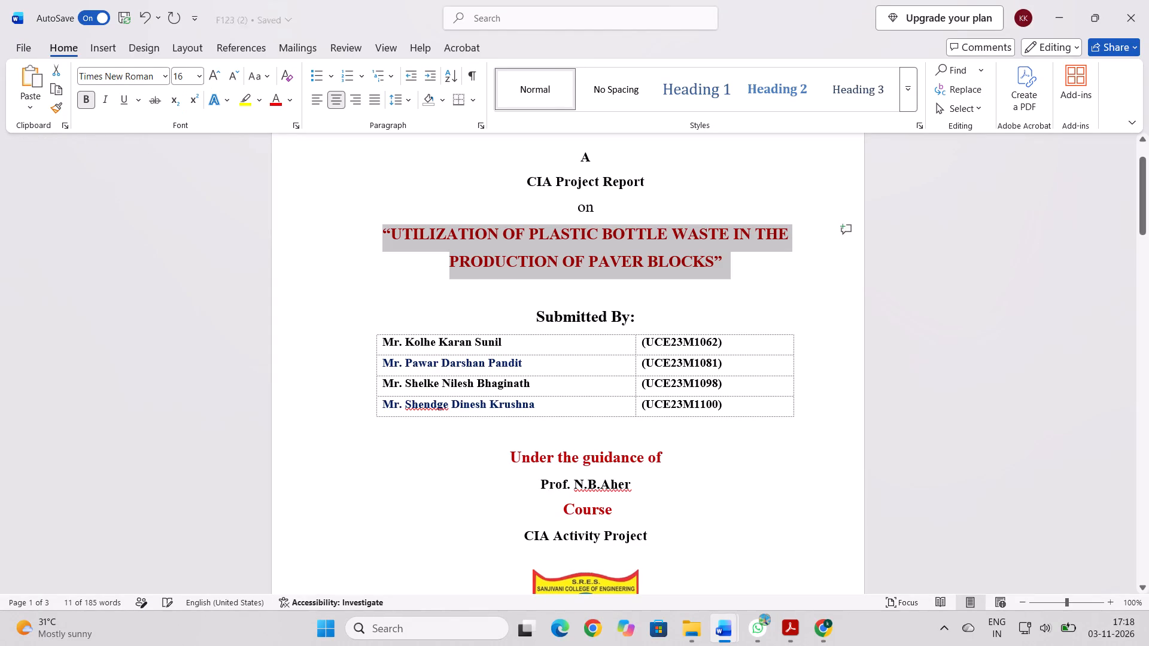
pyautogui.click(351, 234)
pyautogui.click(370, 252)
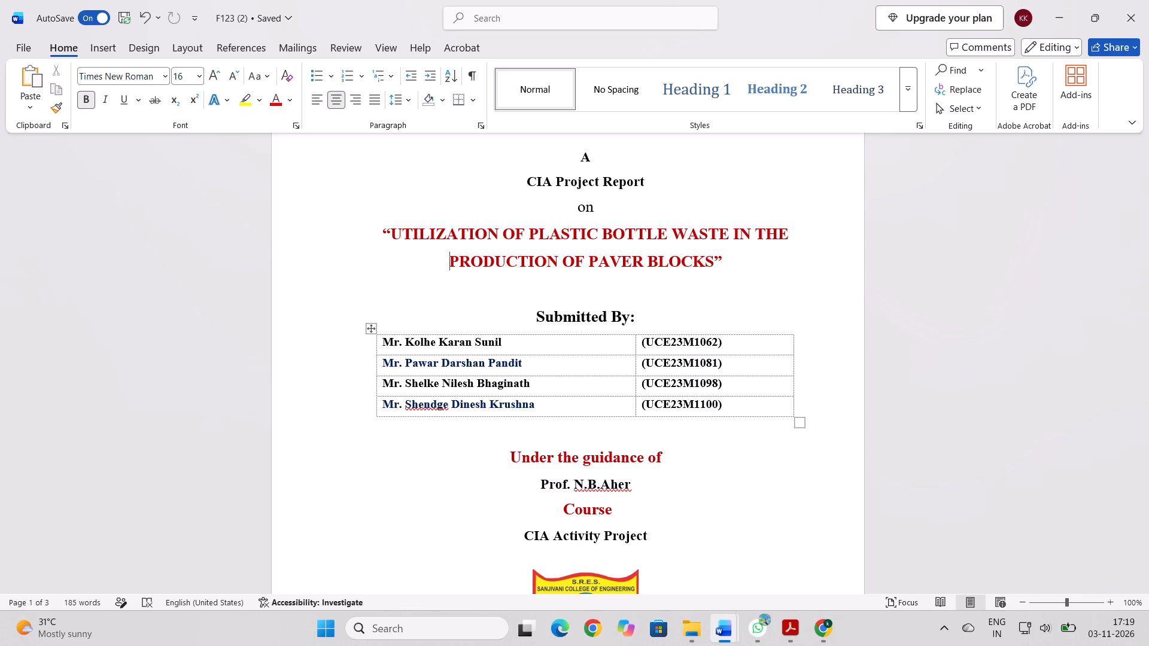
# Review the cover page, the certificate page and the end of the document to check the edited layout.
pyautogui.click(462, 356)
pyautogui.scroll(-1, 462, 356)
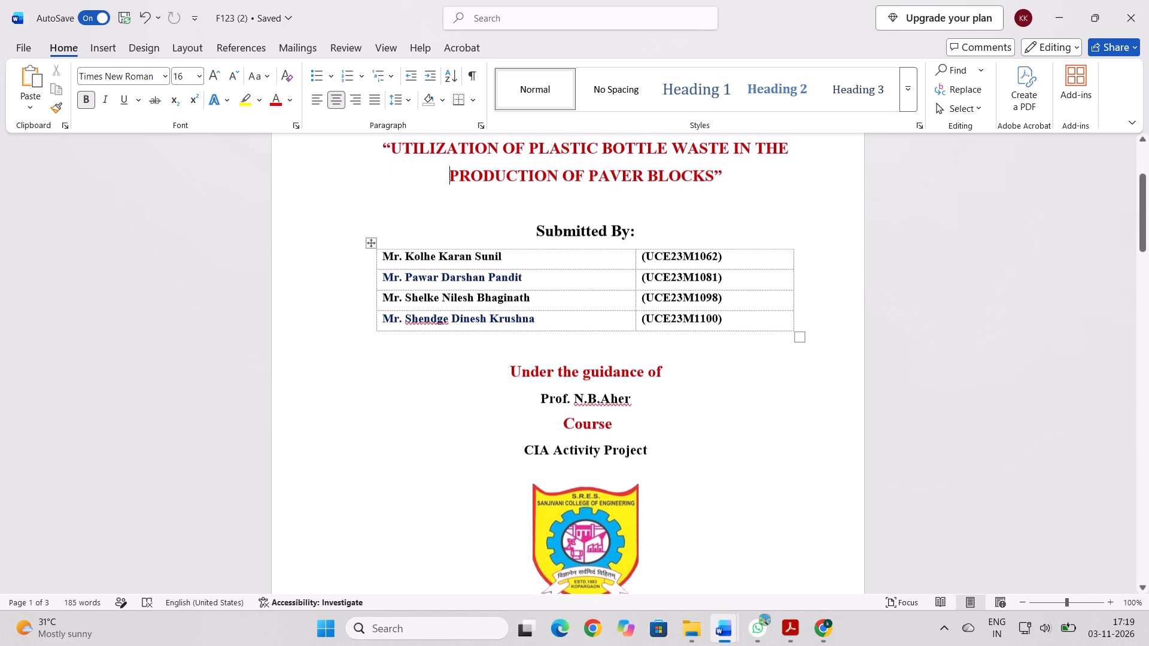
pyautogui.scroll(-2, 462, 356)
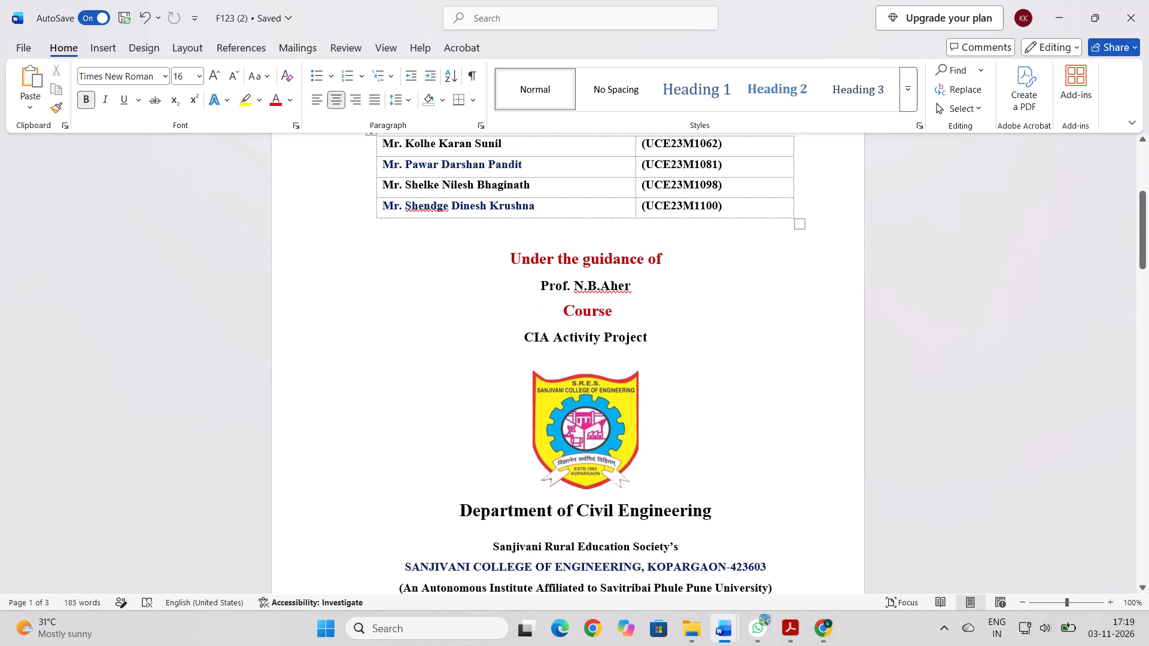
pyautogui.scroll(1, 462, 356)
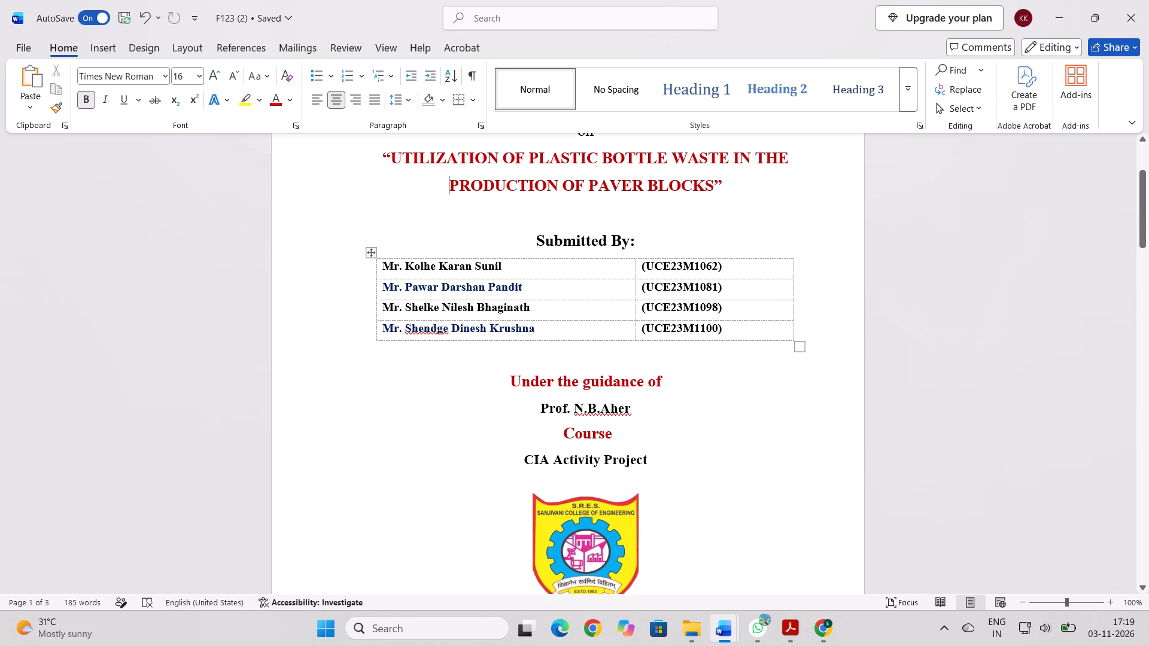
pyautogui.scroll(-2, 466, 325)
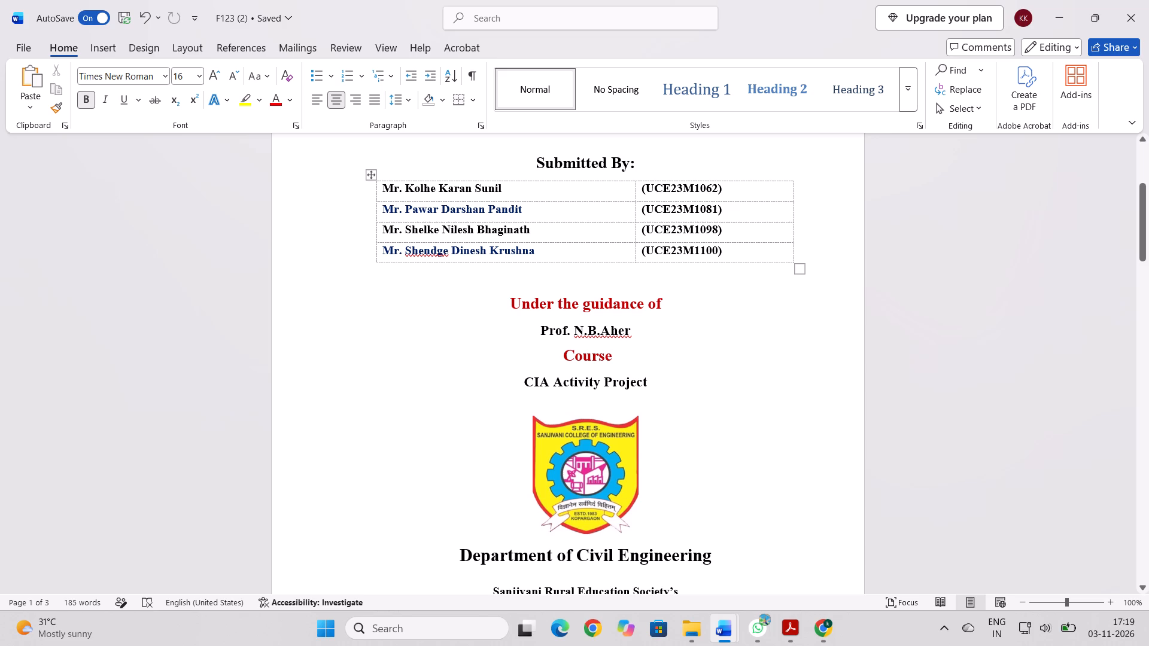
pyautogui.scroll(-3, 458, 223)
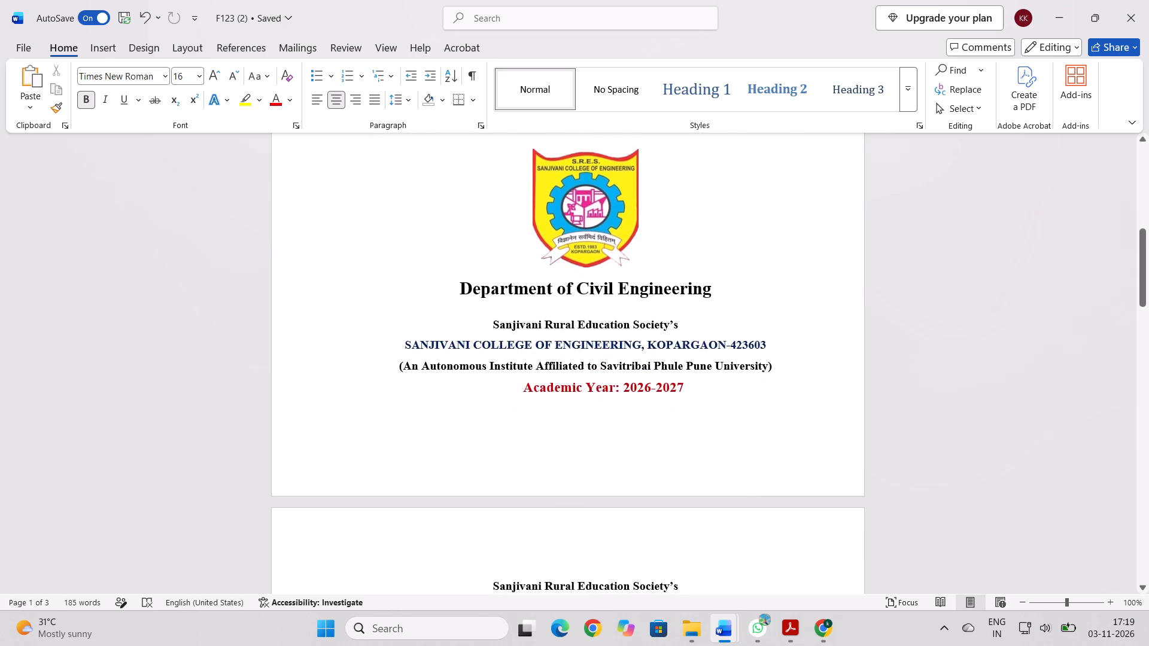
pyautogui.scroll(-8, 458, 223)
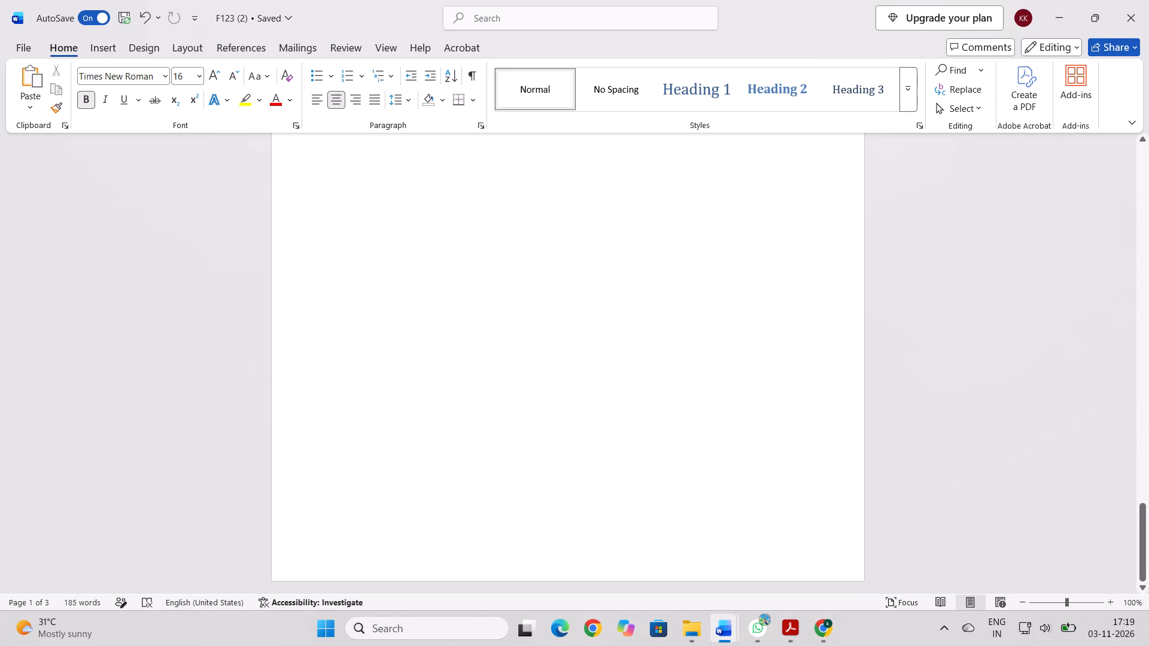
pyautogui.scroll(-1, 458, 223)
pyautogui.scroll(3, 458, 223)
pyautogui.scroll(-1, 458, 223)
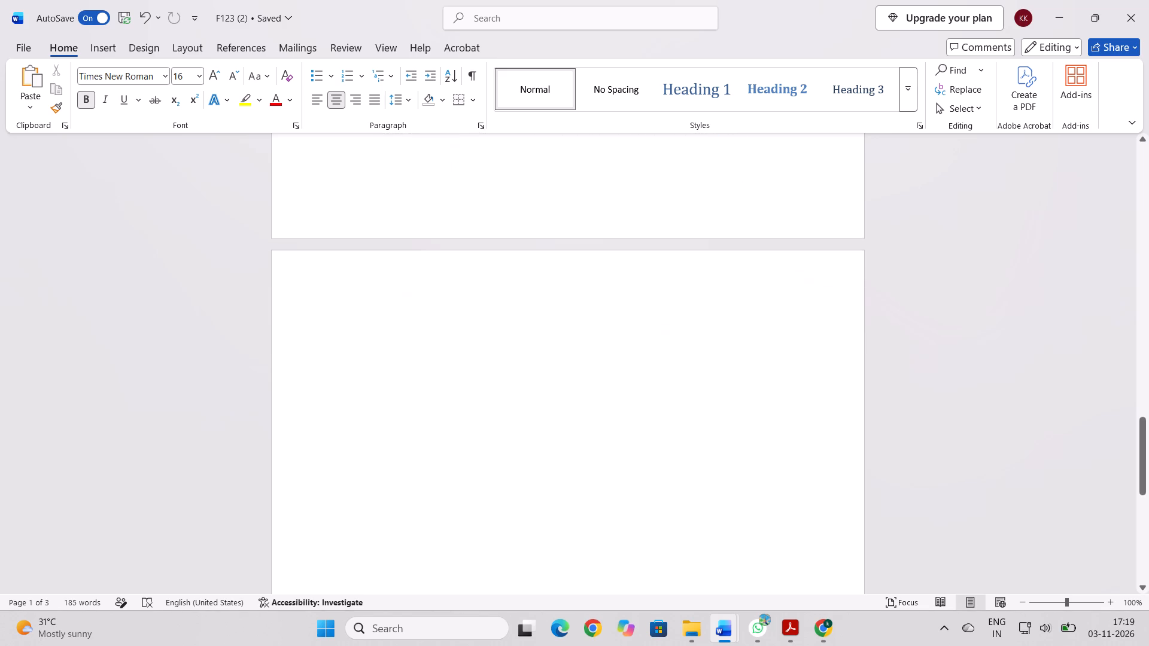
pyautogui.scroll(-1, 458, 223)
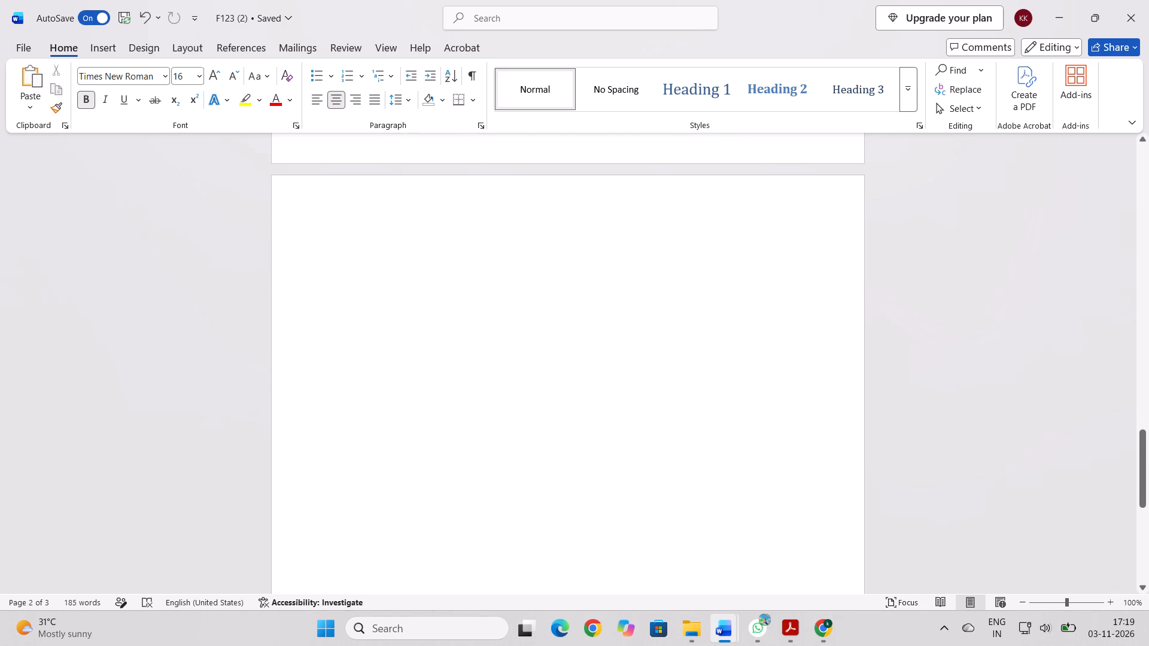
pyautogui.scroll(4, 488, 258)
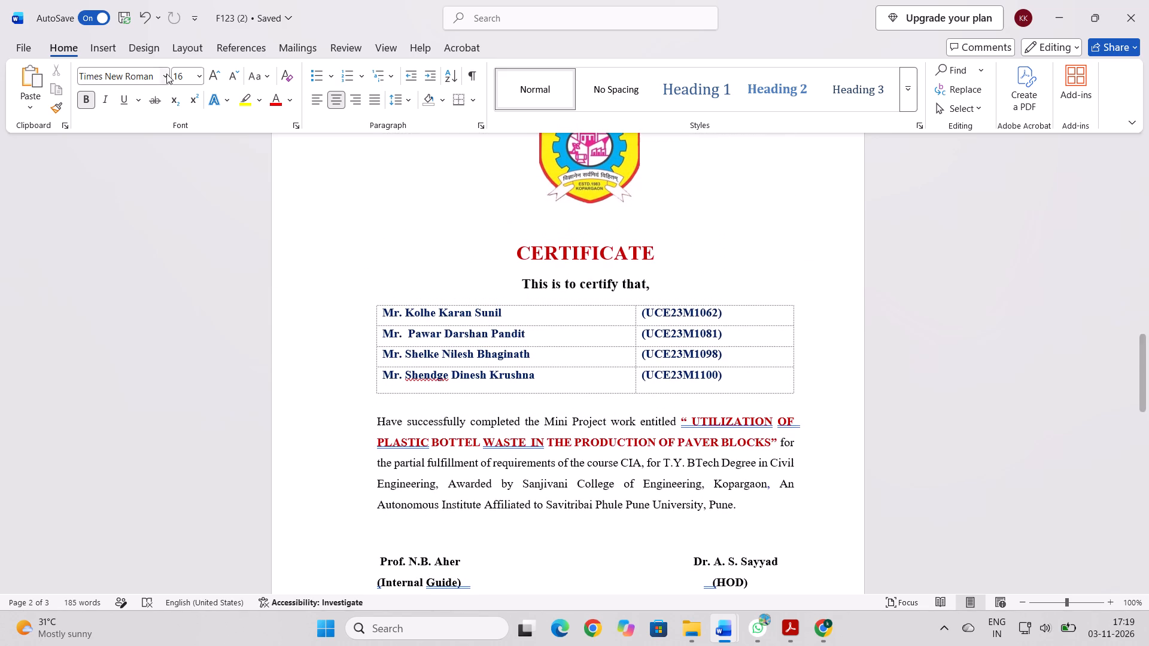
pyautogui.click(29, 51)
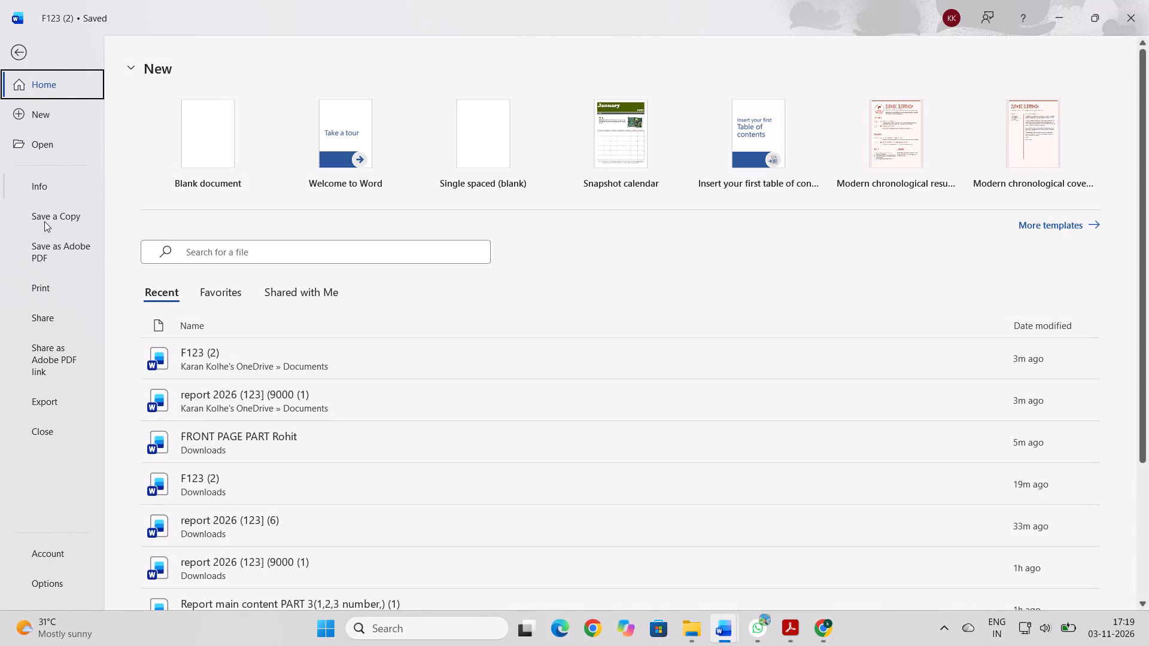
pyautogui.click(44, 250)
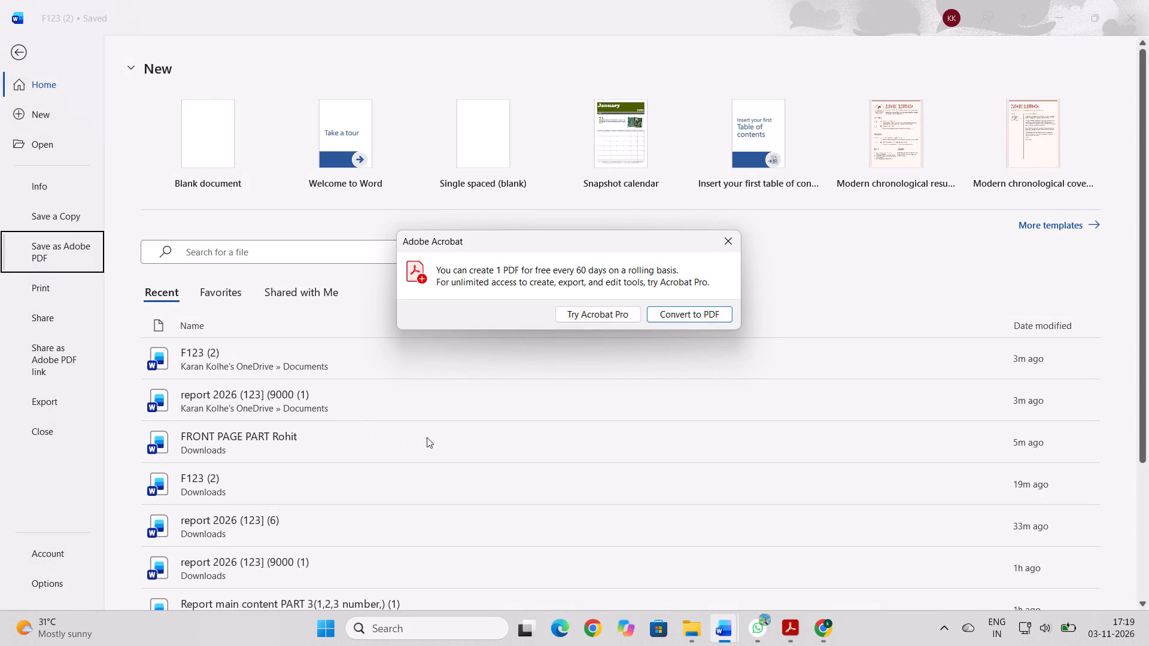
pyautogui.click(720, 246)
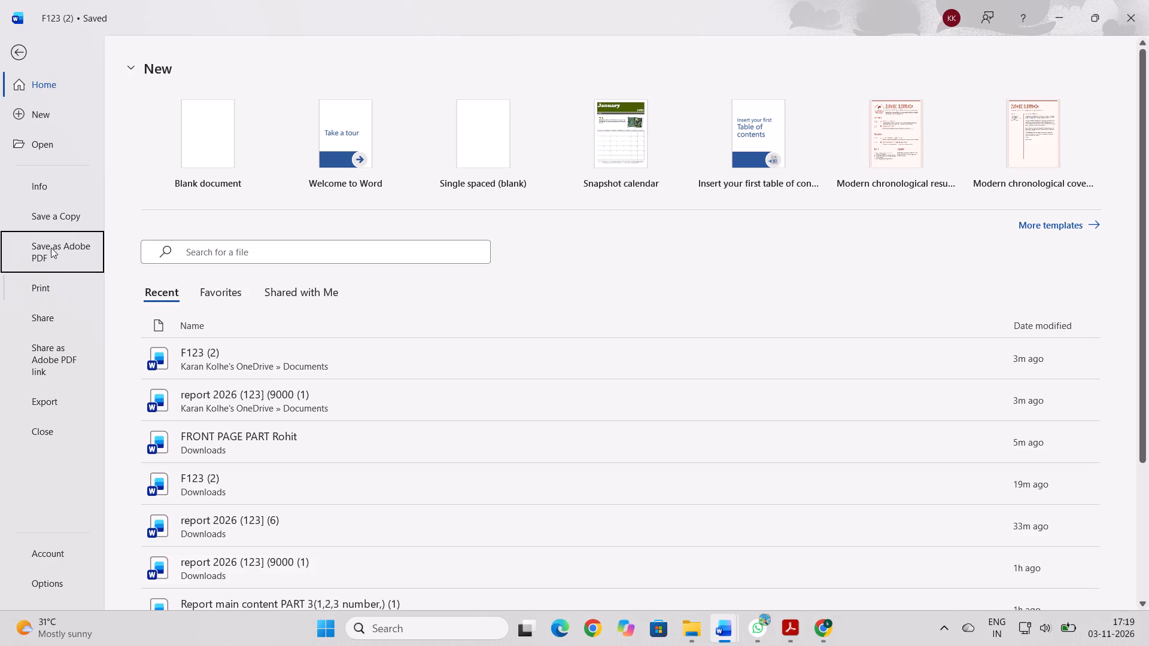
# Save a copy of the document as a PDF named "report 123" in this PC's Downloads folder.
pyautogui.click(59, 218)
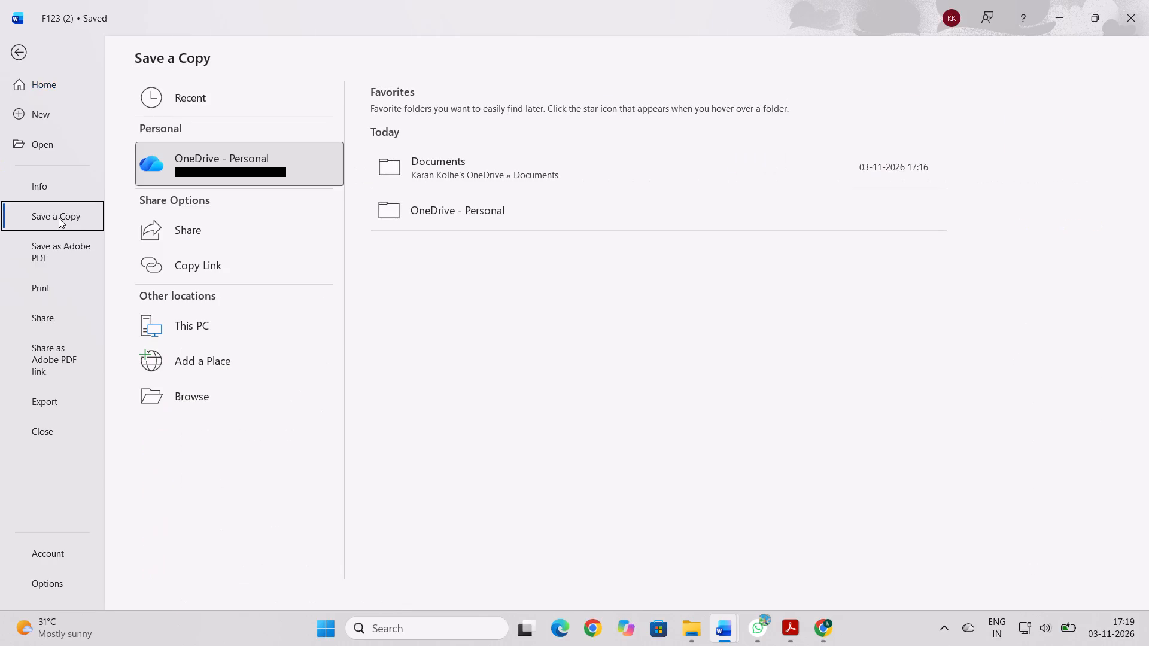
pyautogui.click(181, 330)
pyautogui.click(452, 180)
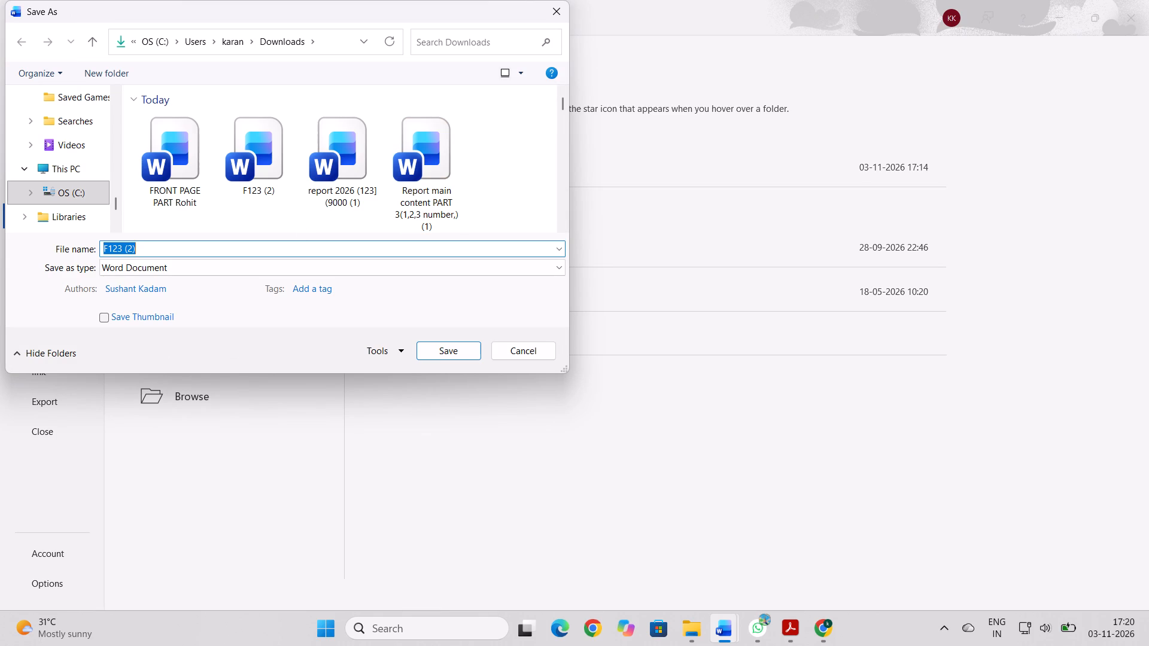
pyautogui.click(252, 266)
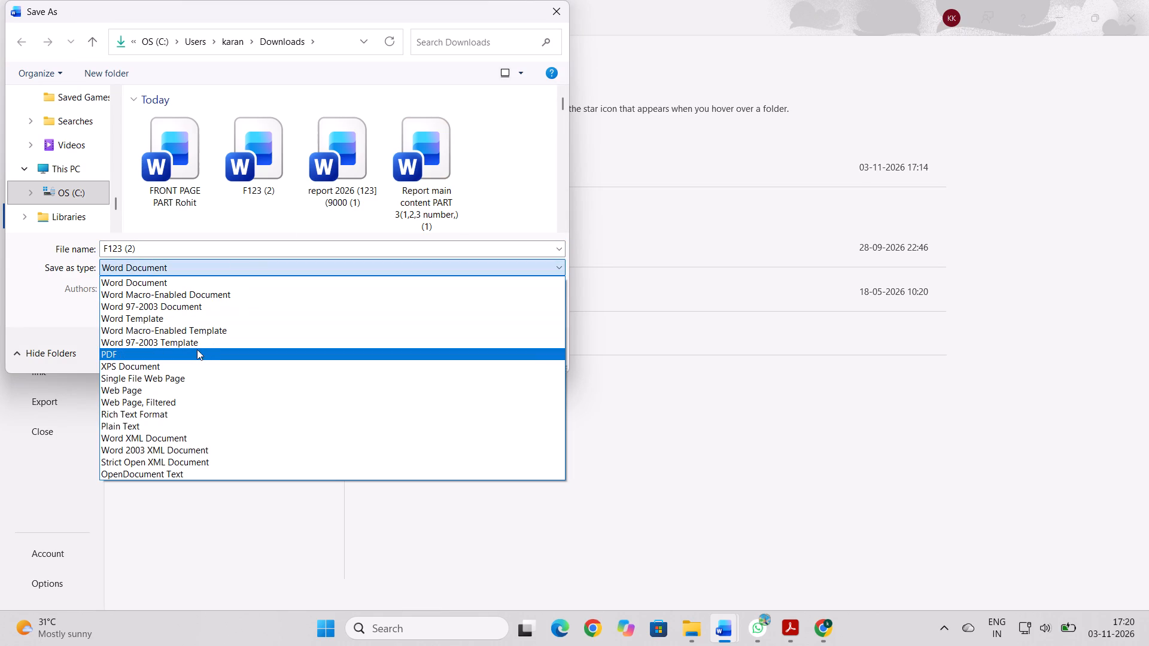
pyautogui.click(196, 350)
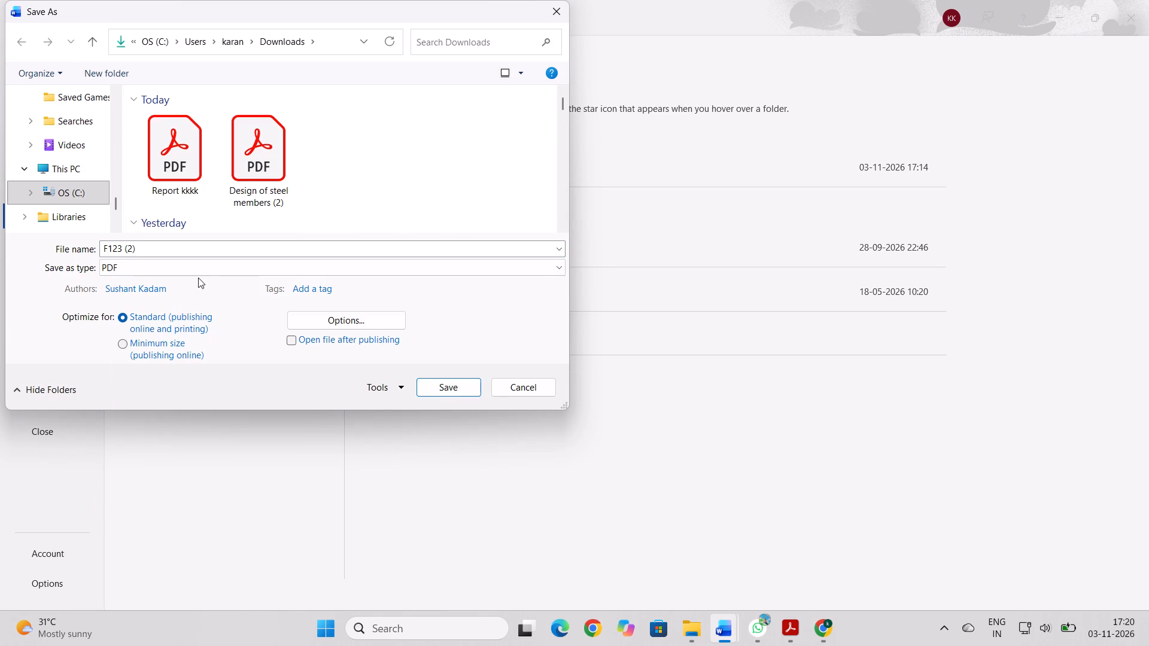
pyautogui.click(202, 251)
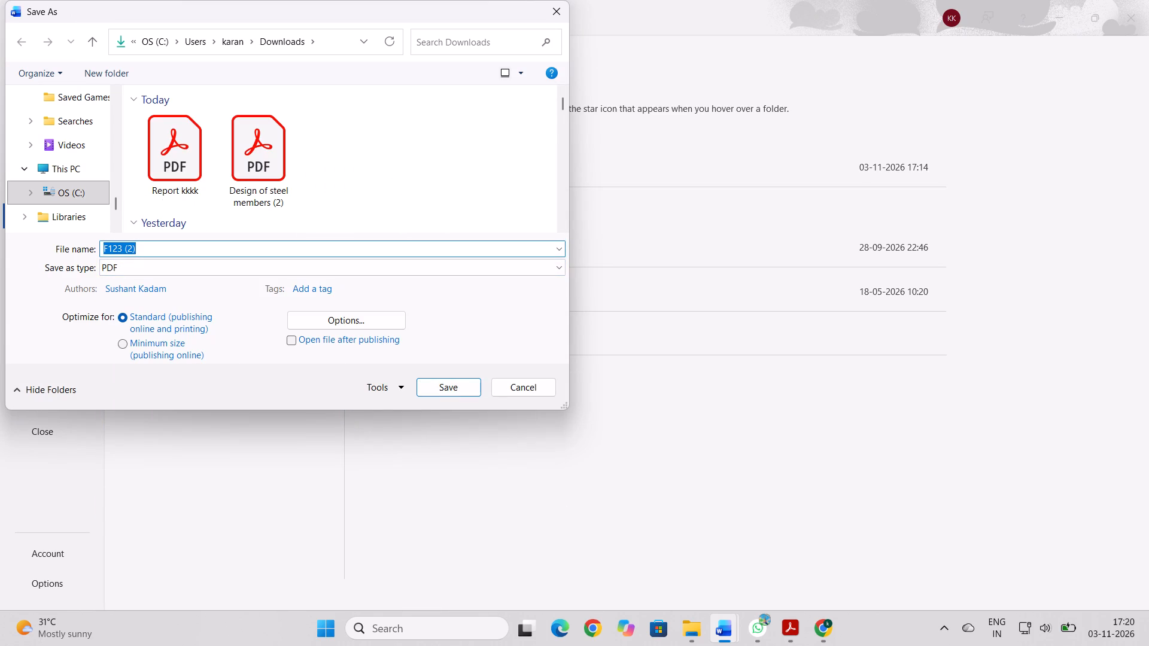
pyautogui.press('BackSpace')
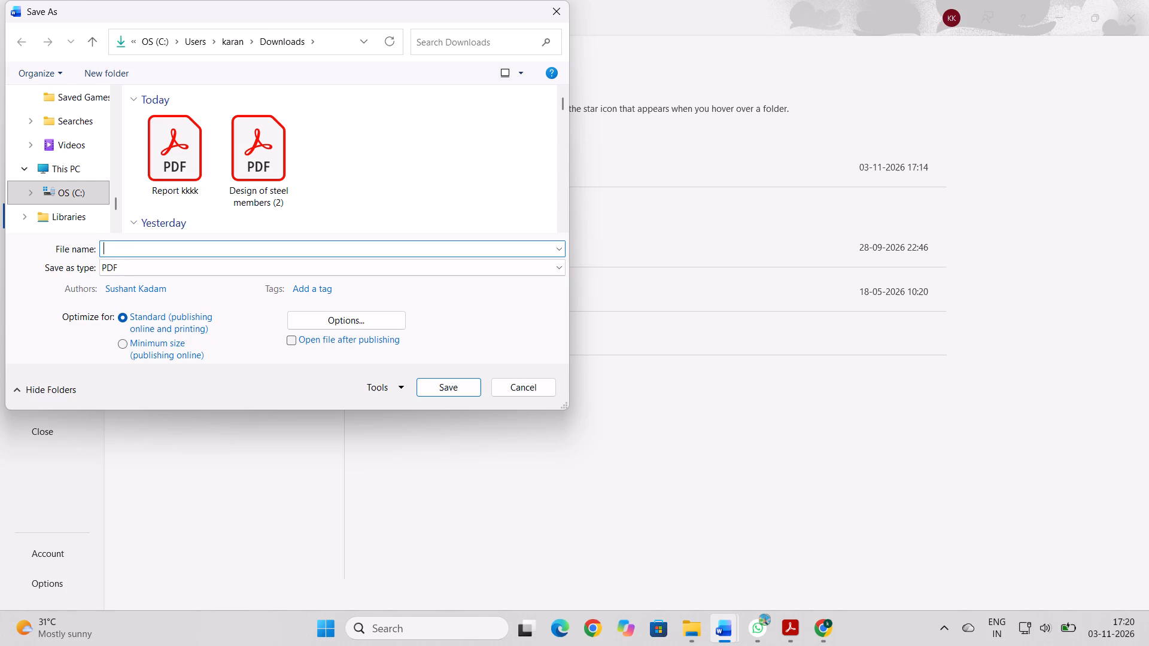
pyautogui.write('re')
pyautogui.write('port')
pyautogui.press('space')
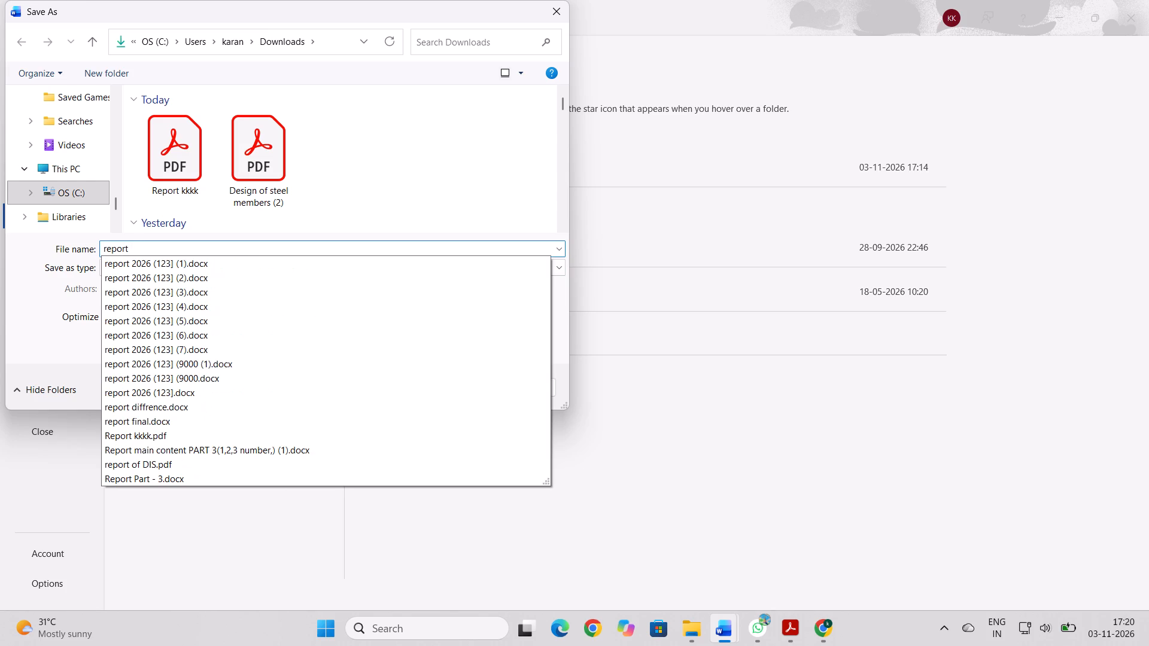
pyautogui.write('123')
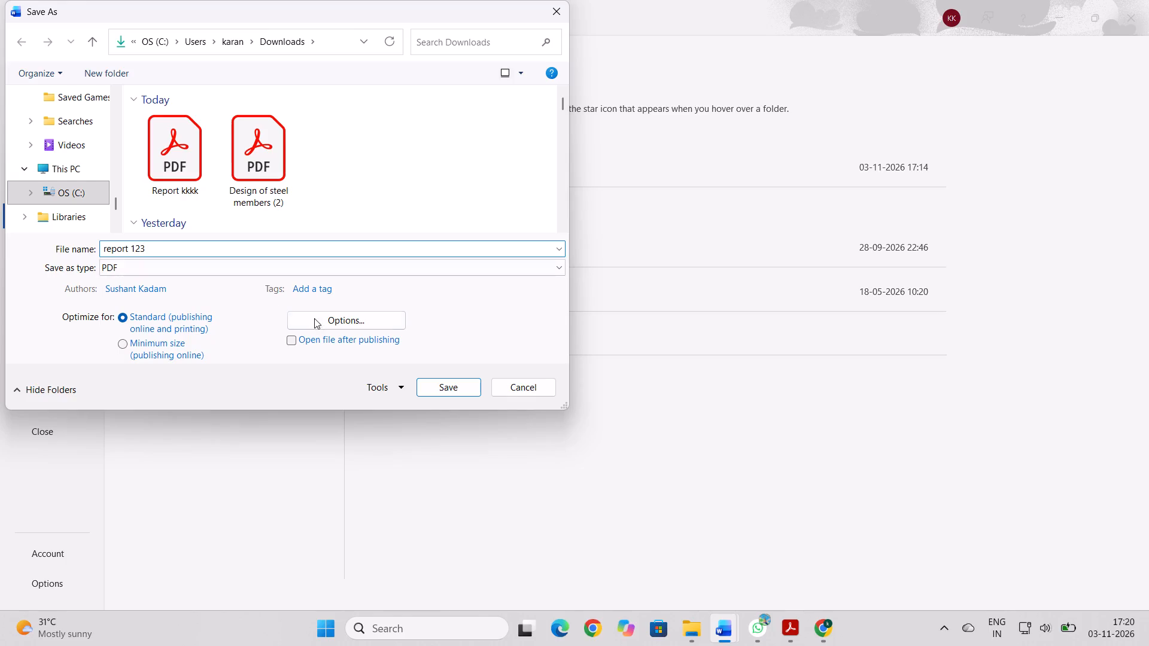
pyautogui.click(447, 392)
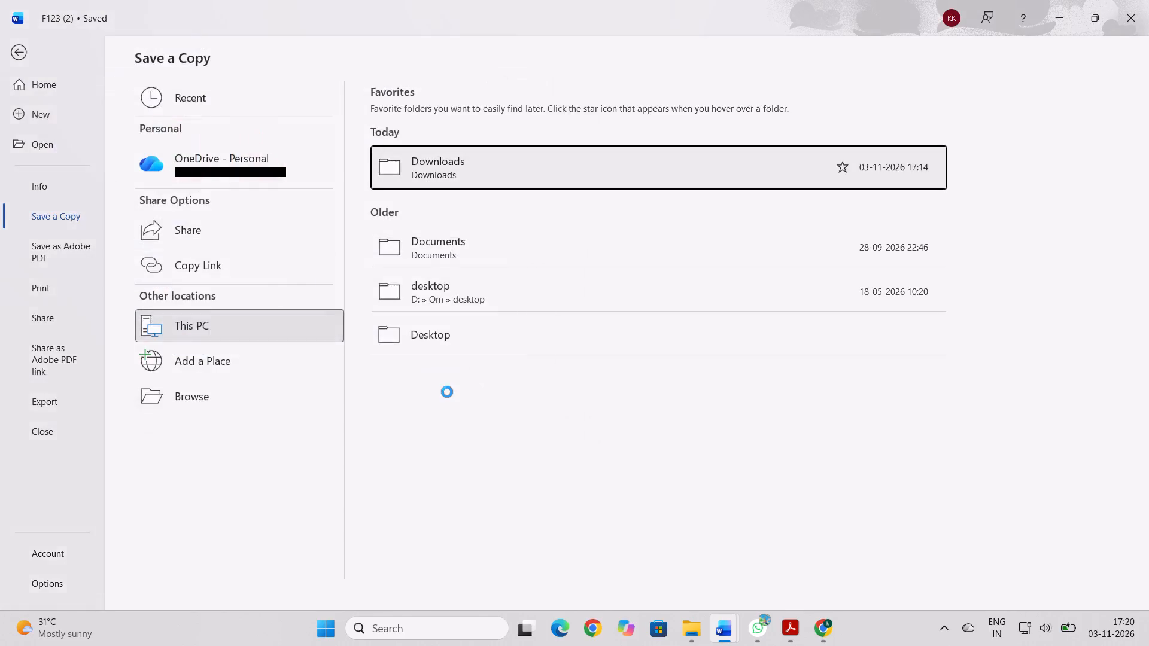
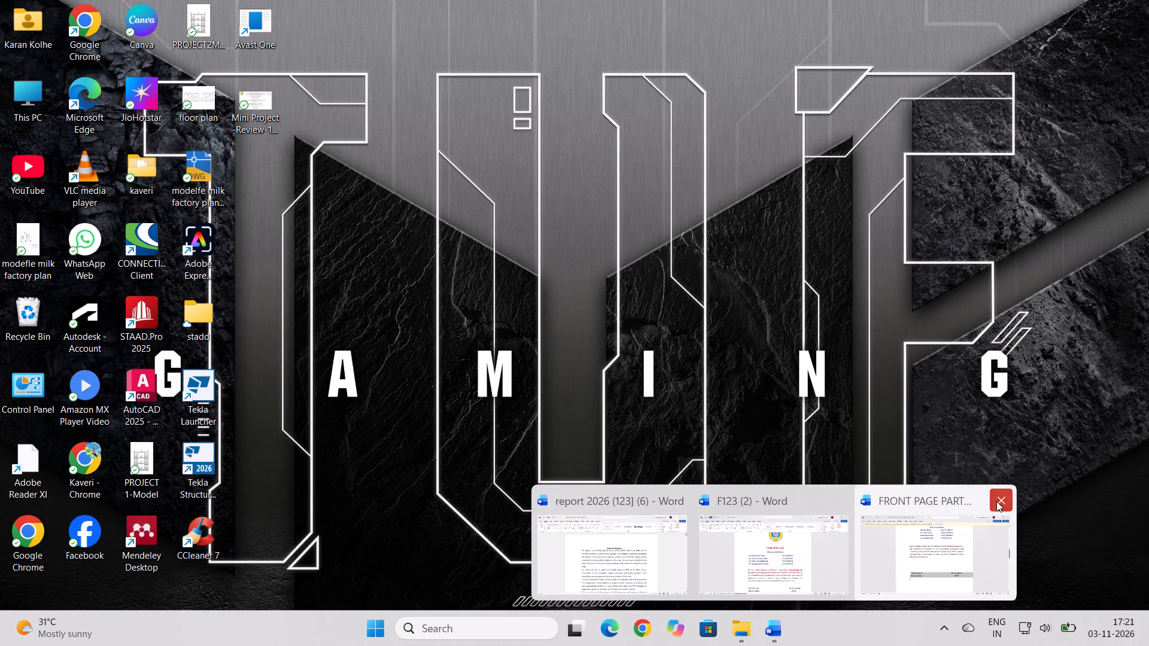
# Close the remaining open Word documents, F123 (2) and report 2026 (123] (6).
pyautogui.click(919, 501)
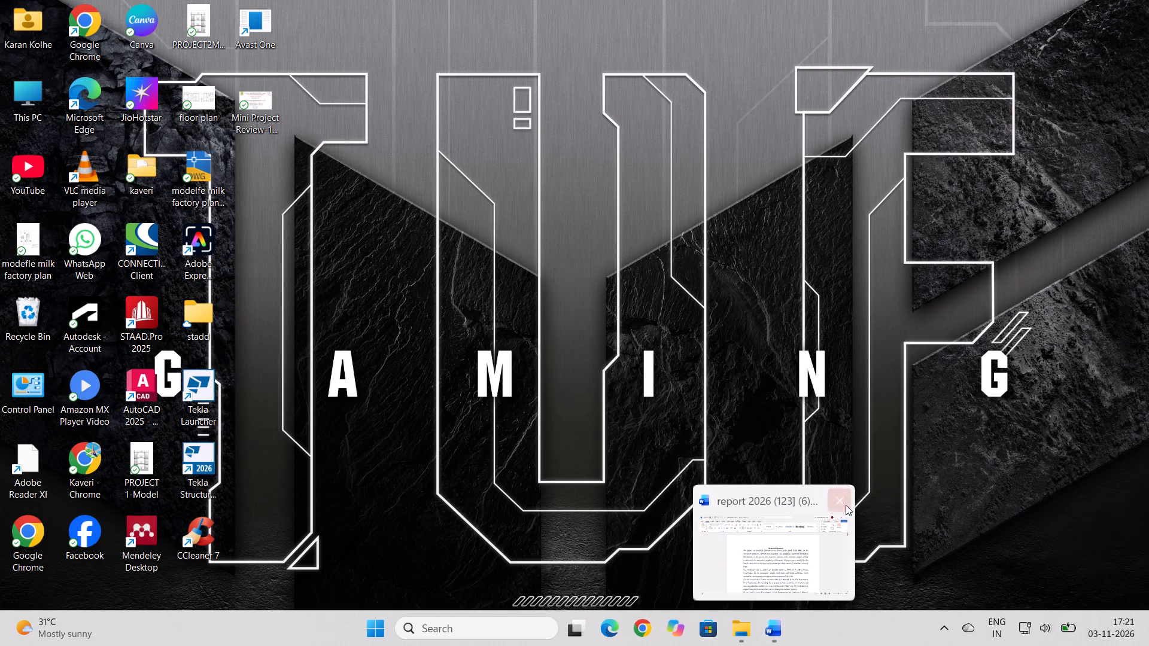
pyautogui.click(848, 499)
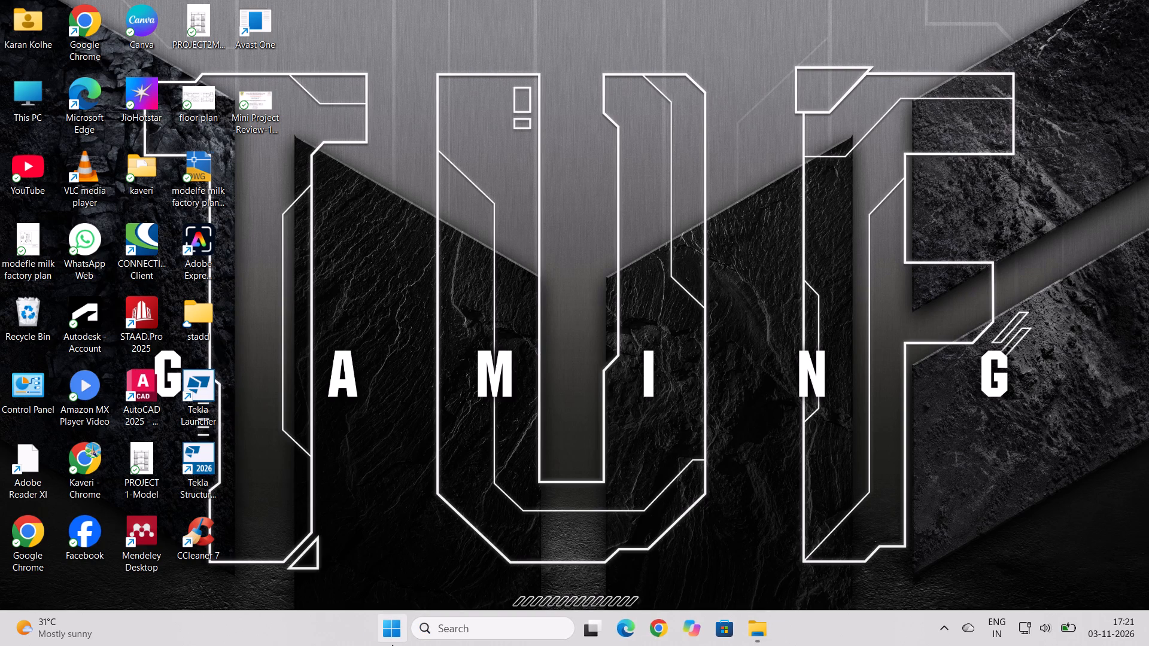
# Shut down the computer.
pyautogui.click(392, 643)
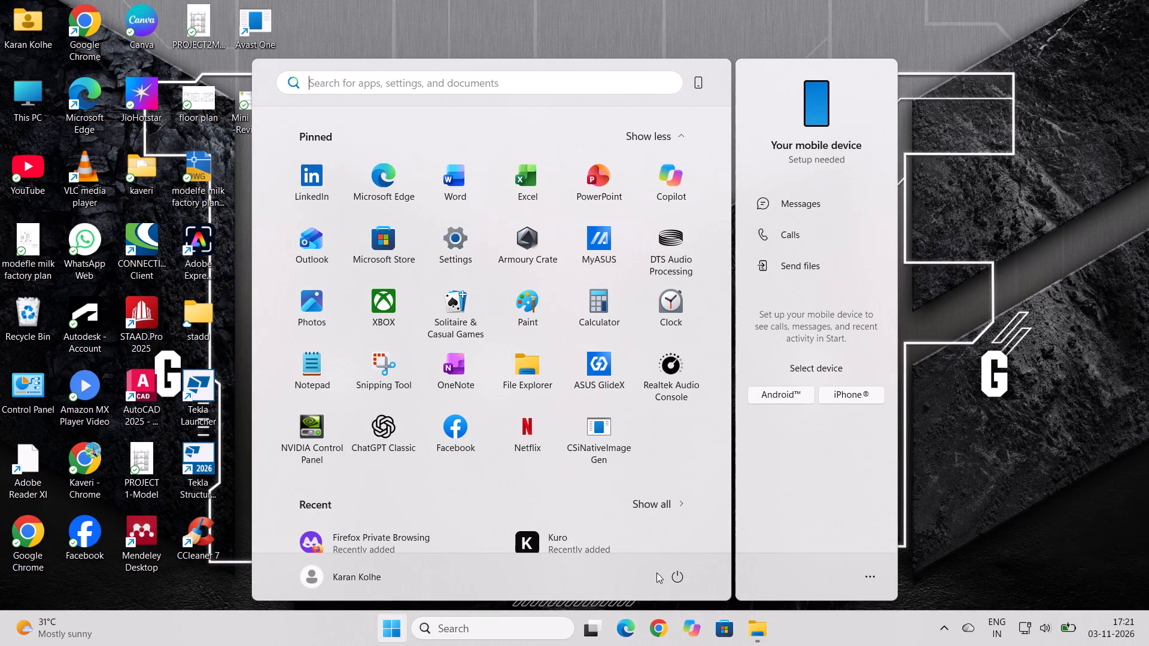
pyautogui.click(666, 578)
pyautogui.click(700, 516)
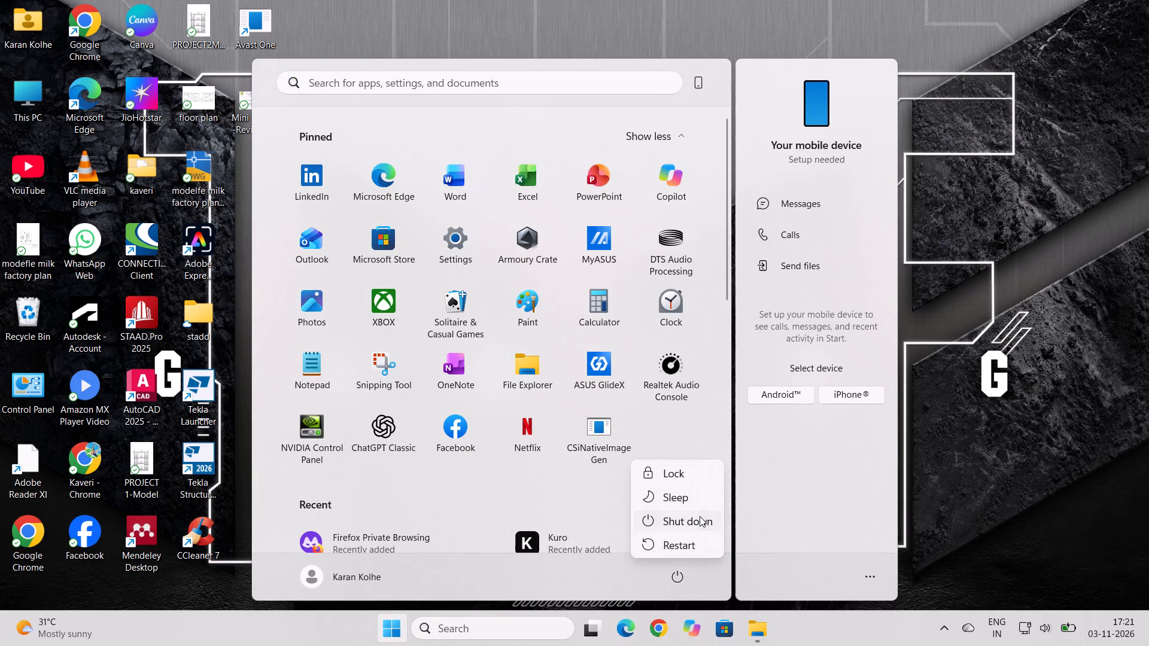